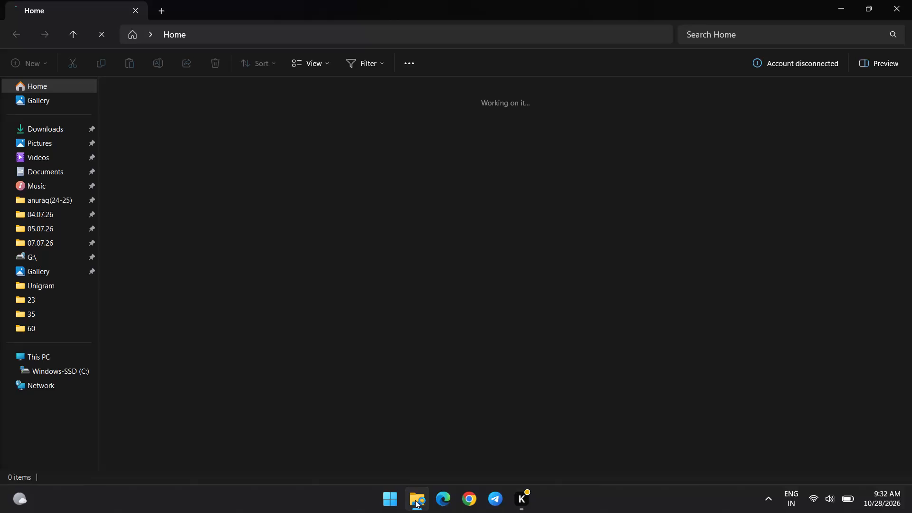
# Open the LP VLSI presentation from folder 23 in Downloads.
pyautogui.doubleClick(52, 300)
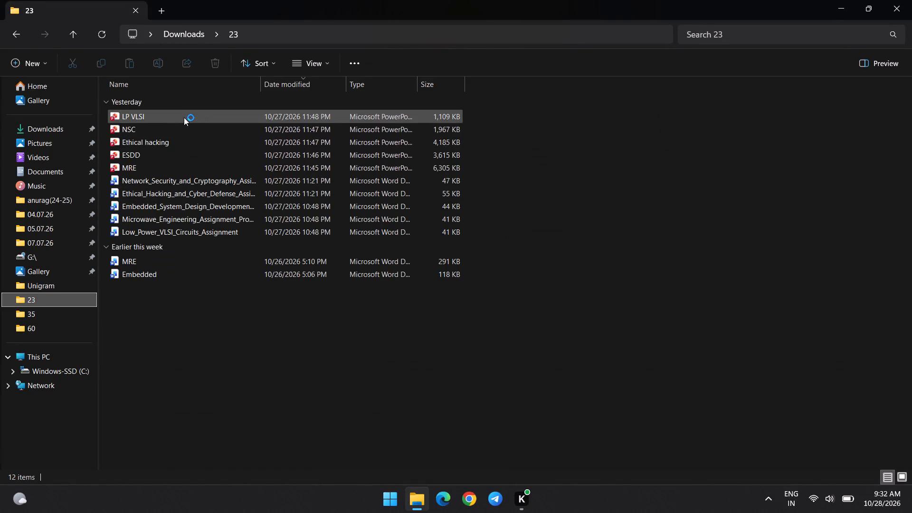
pyautogui.doubleClick(183, 115)
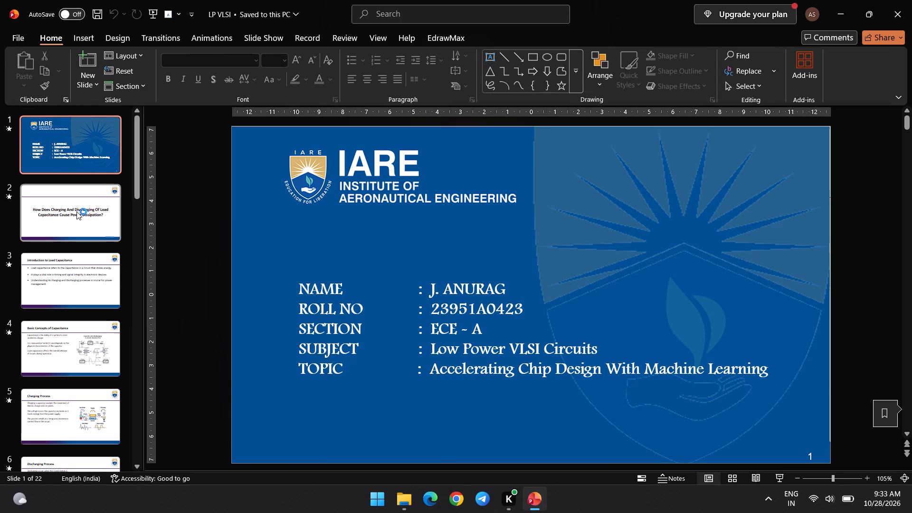
# Cut the slide 2 heading "How Does Charging And Discharging Of Load Capacitance Cause Power Dissipation?" and paste it over the title slide's topic text.
pyautogui.click(76, 211)
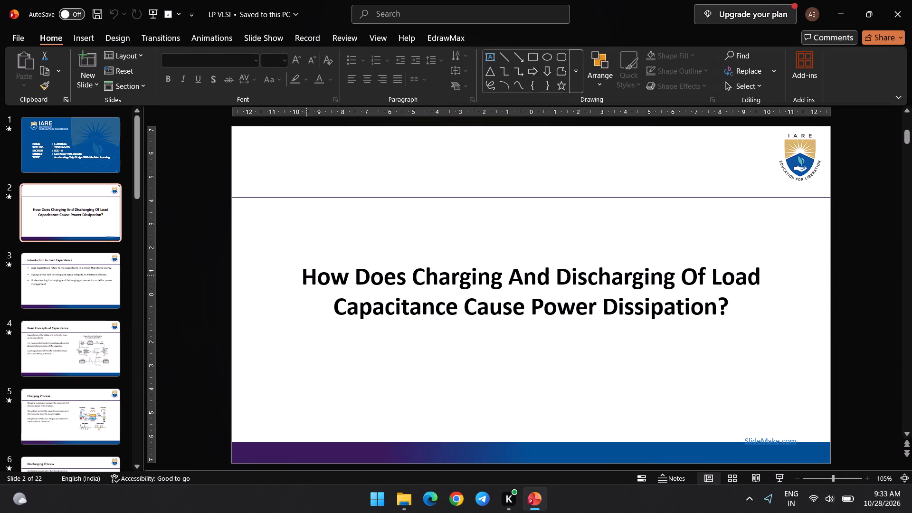
pyautogui.moveTo(306, 275); pyautogui.dragTo(797, 318)
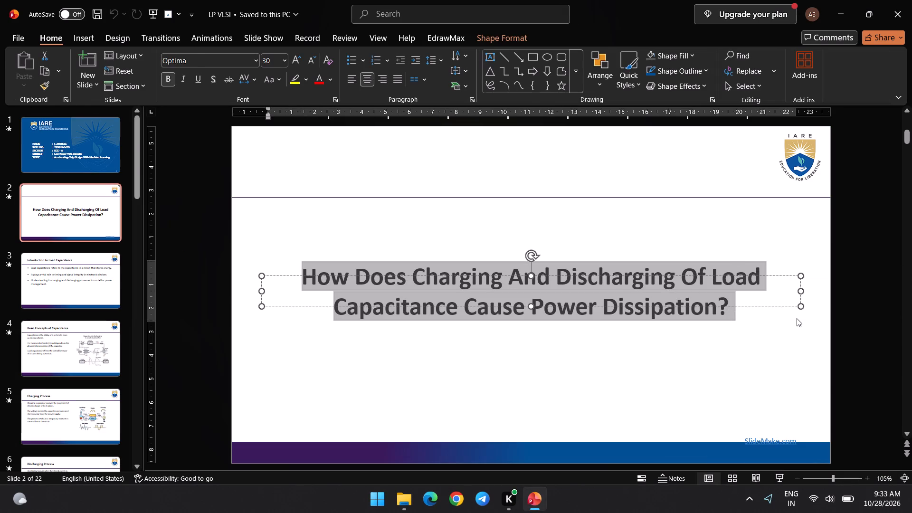
pyautogui.hotkey('ctrl', 'x')
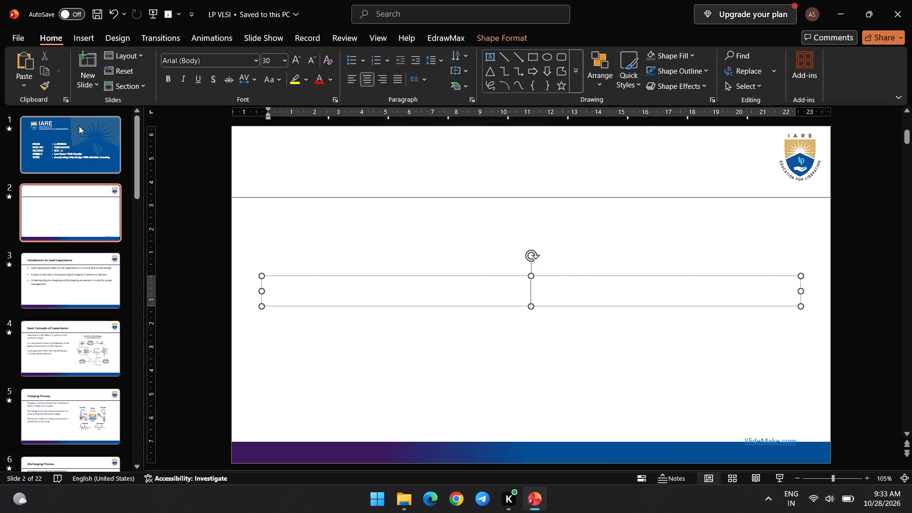
pyautogui.doubleClick(79, 126)
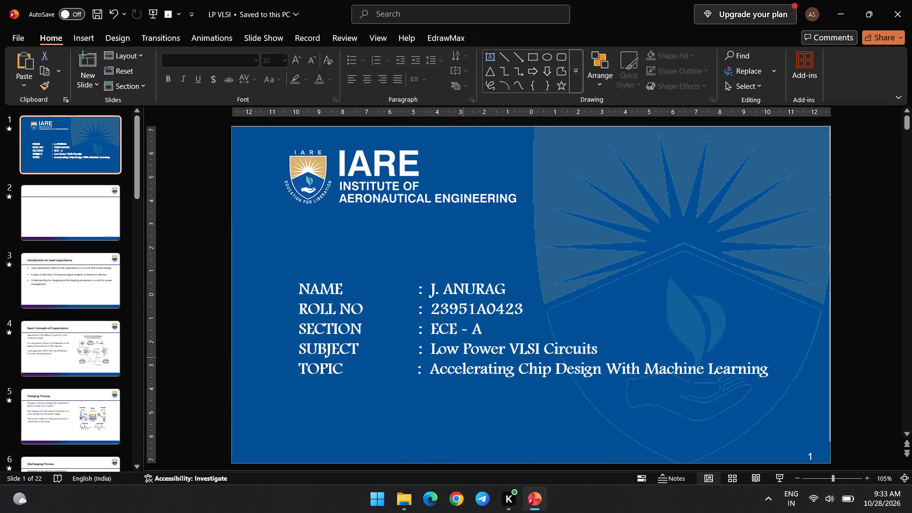
pyautogui.moveTo(432, 369); pyautogui.dragTo(734, 385)
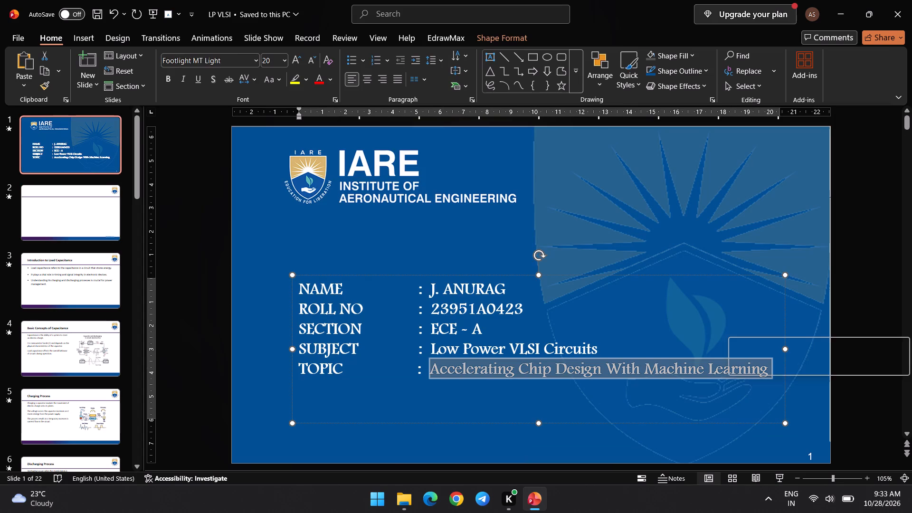
pyautogui.hotkey('ctrl', 'v')
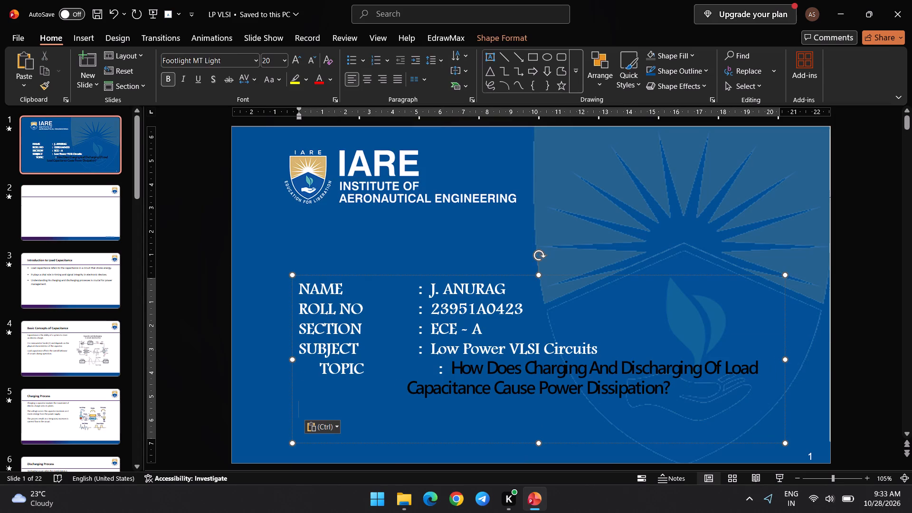
# Remove and reinsert the line break before TOPIC so the line takes the left alignment of the lines above.
pyautogui.click(319, 370)
pyautogui.press('BackSpace')
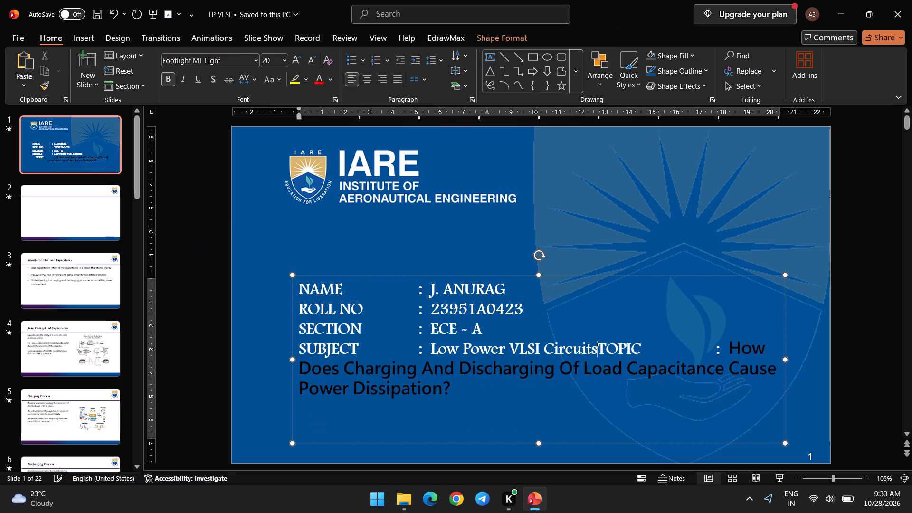
pyautogui.press('Return')
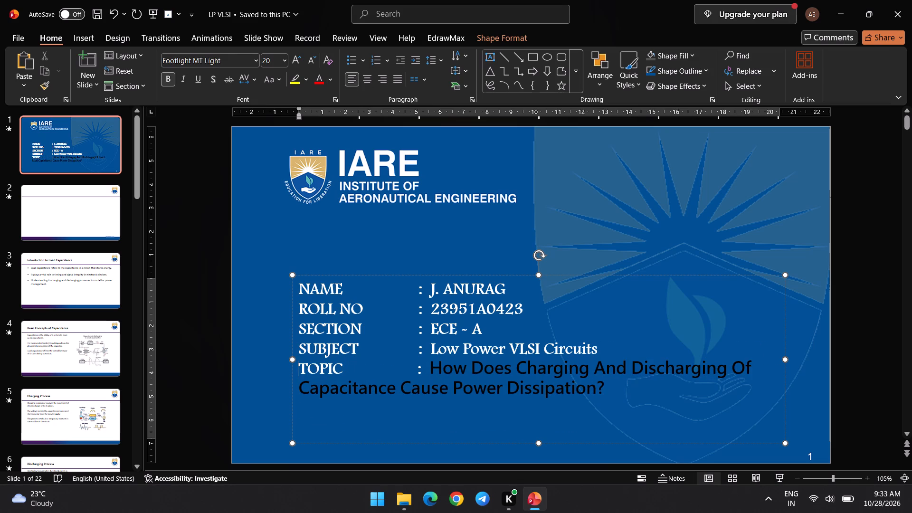
# Format the pasted topic text in the Footlight MT Light font with white font colour to match the other title-slide lines.
pyautogui.moveTo(434, 344); pyautogui.dragTo(459, 345)
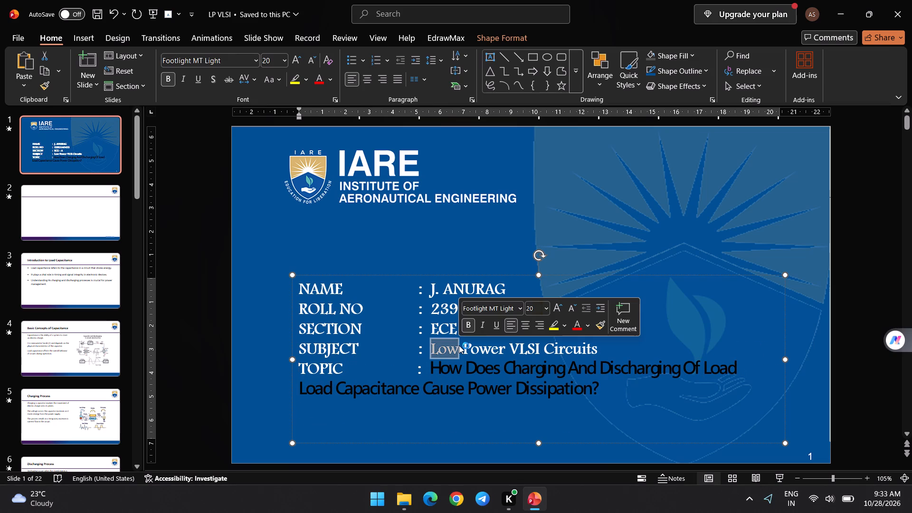
pyautogui.moveTo(429, 365); pyautogui.dragTo(462, 375)
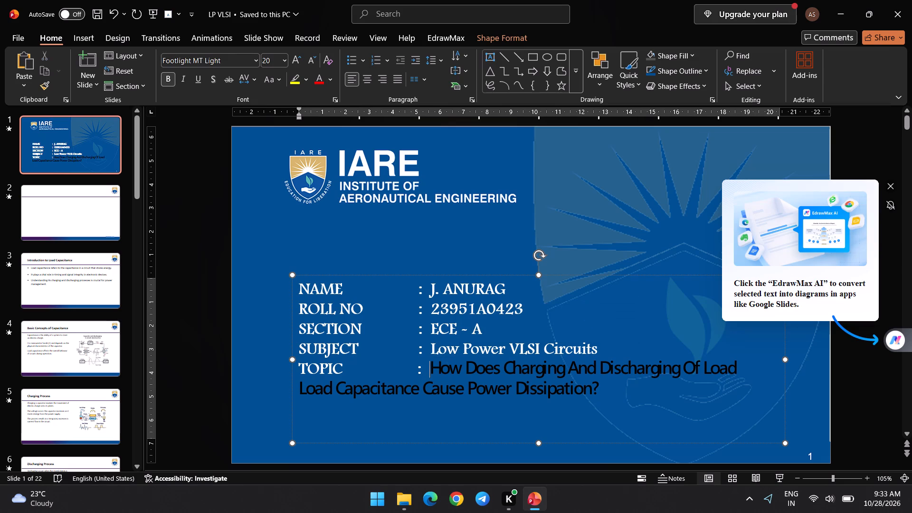
pyautogui.moveTo(462, 375); pyautogui.dragTo(577, 407)
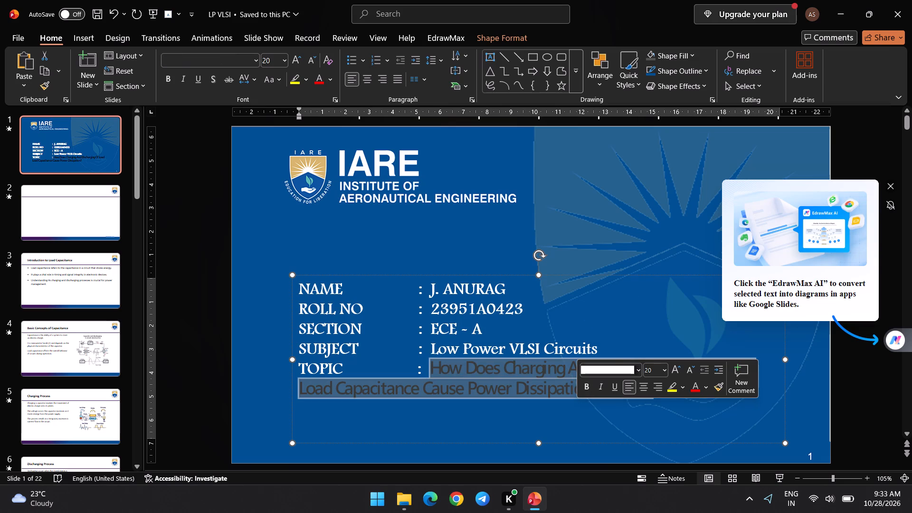
pyautogui.click(618, 372)
pyautogui.write('foo')
pyautogui.press('Right')
pyautogui.press('Return')
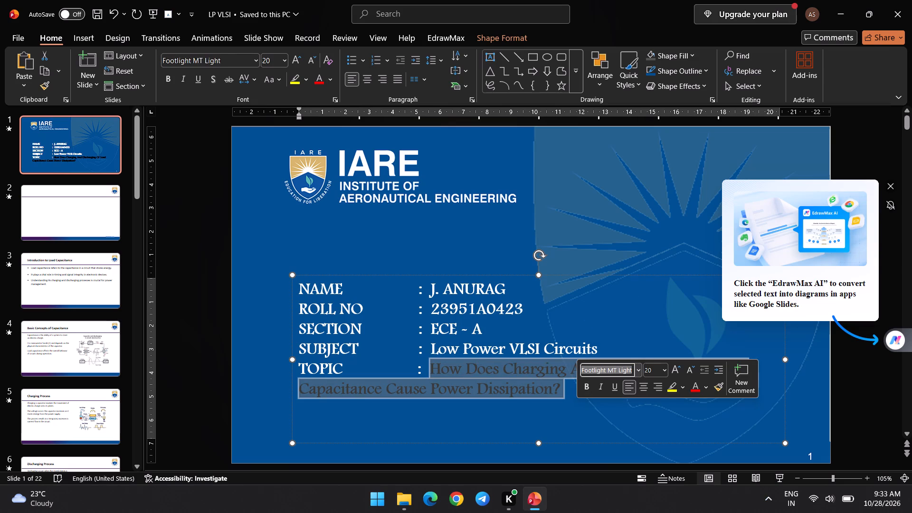
pyautogui.click(331, 81)
pyautogui.click(315, 137)
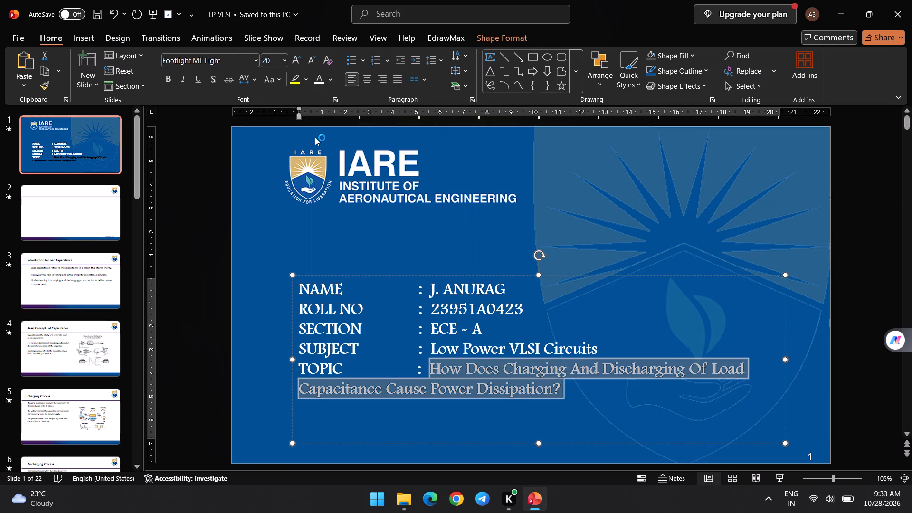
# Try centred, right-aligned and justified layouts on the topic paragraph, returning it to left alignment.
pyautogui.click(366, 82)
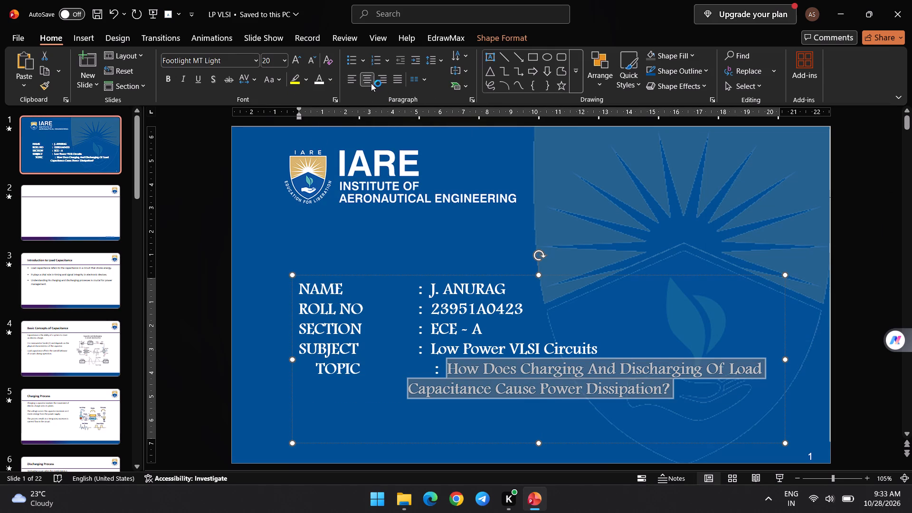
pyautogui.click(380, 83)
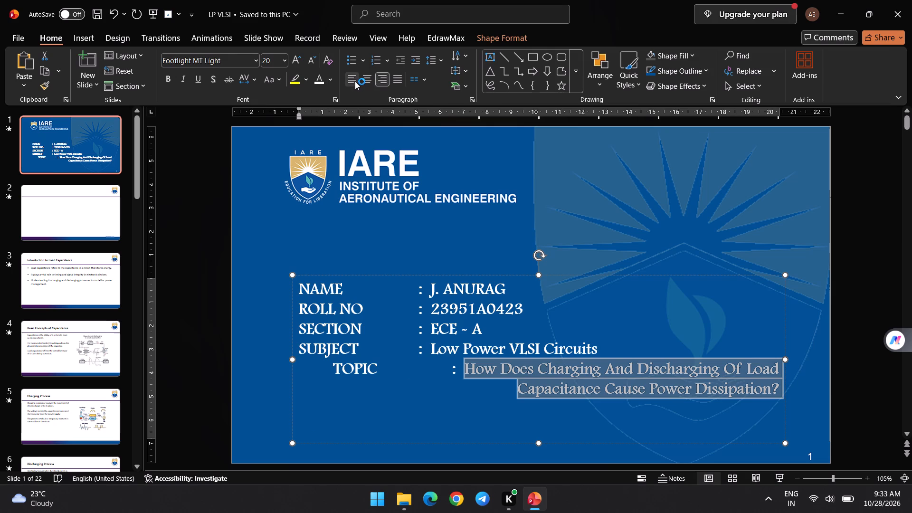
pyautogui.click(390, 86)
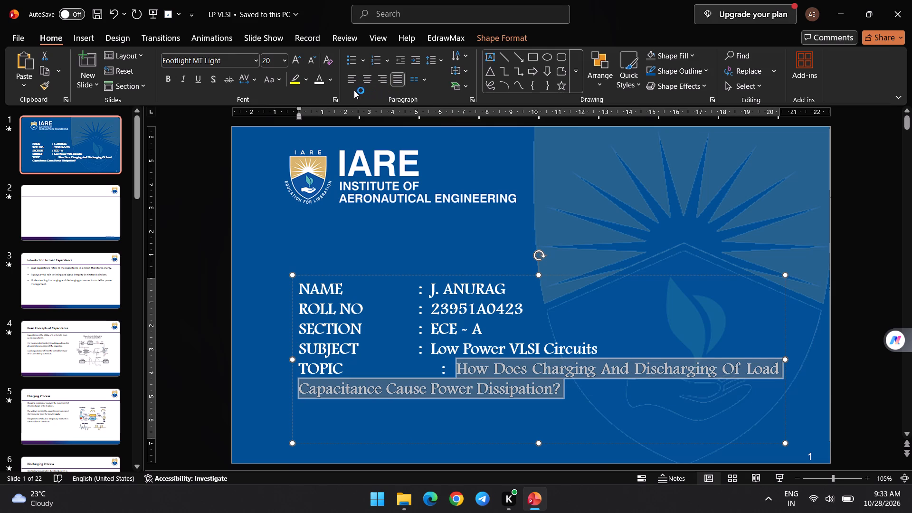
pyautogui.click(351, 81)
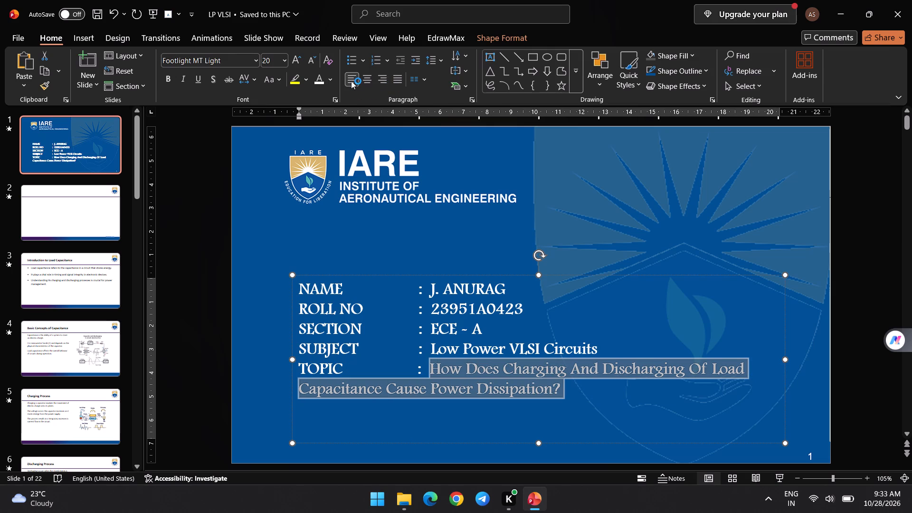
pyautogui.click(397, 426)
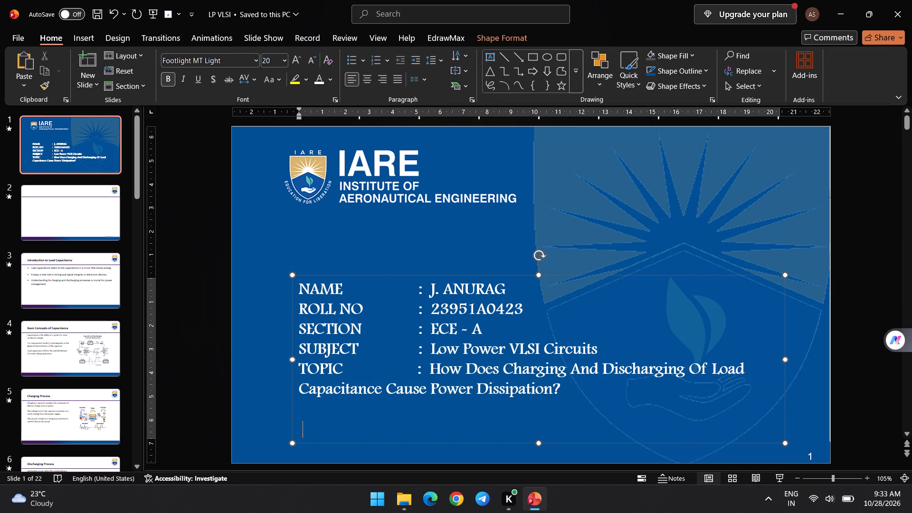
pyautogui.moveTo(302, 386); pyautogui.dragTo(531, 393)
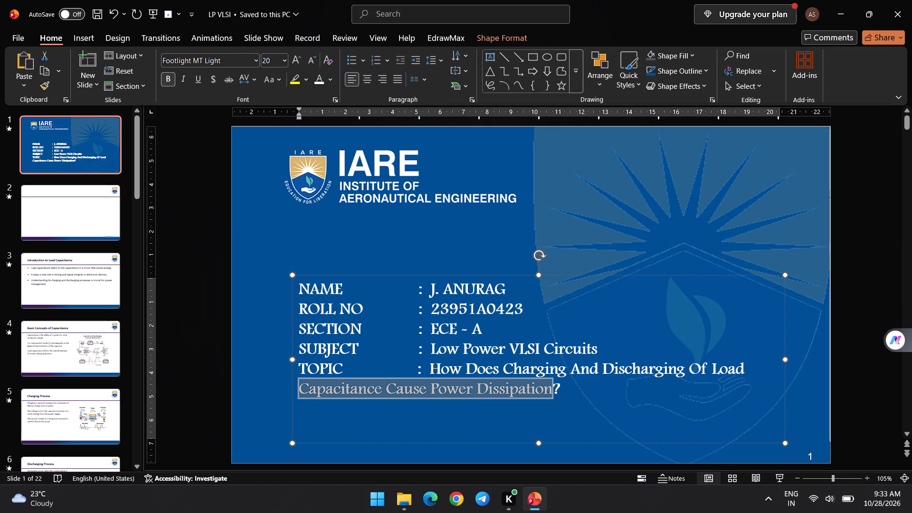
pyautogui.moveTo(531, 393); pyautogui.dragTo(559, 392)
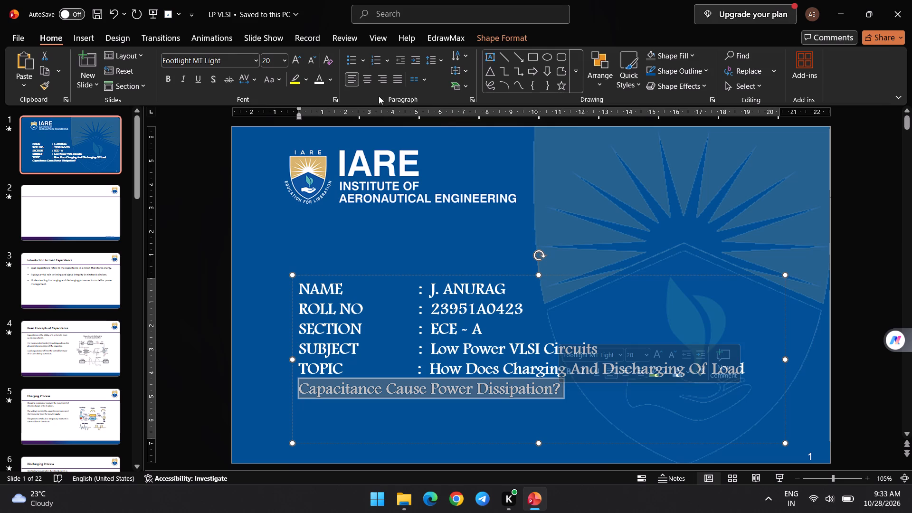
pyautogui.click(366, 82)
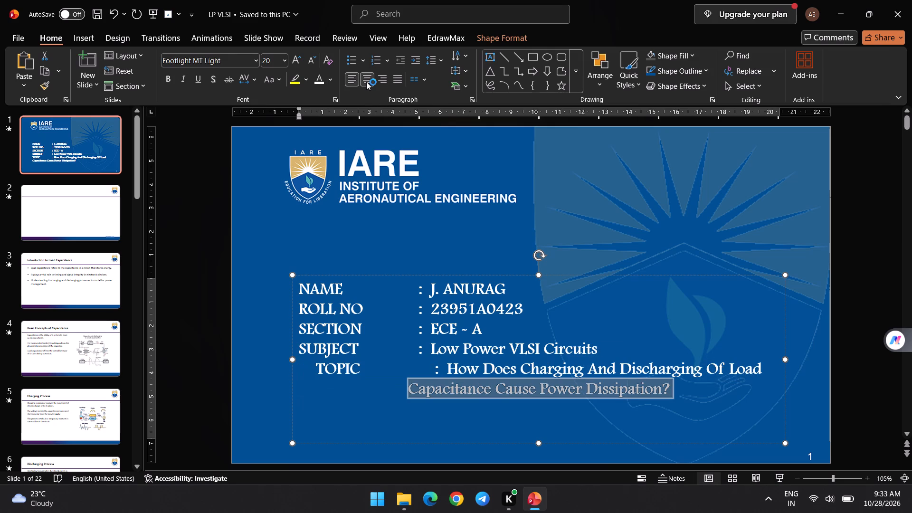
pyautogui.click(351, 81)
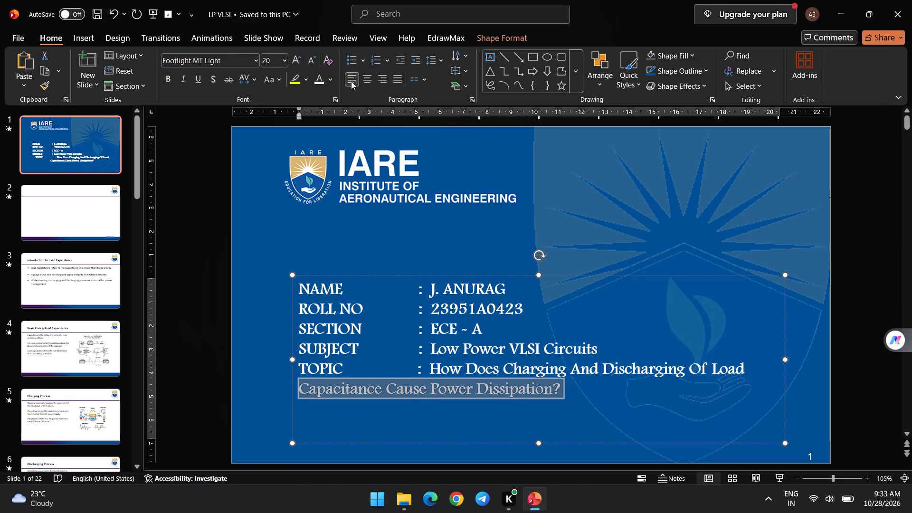
# Indent the topic's second line so "Capacitance" starts directly beneath "How" on the line above, and save the presentation.
pyautogui.click(437, 367)
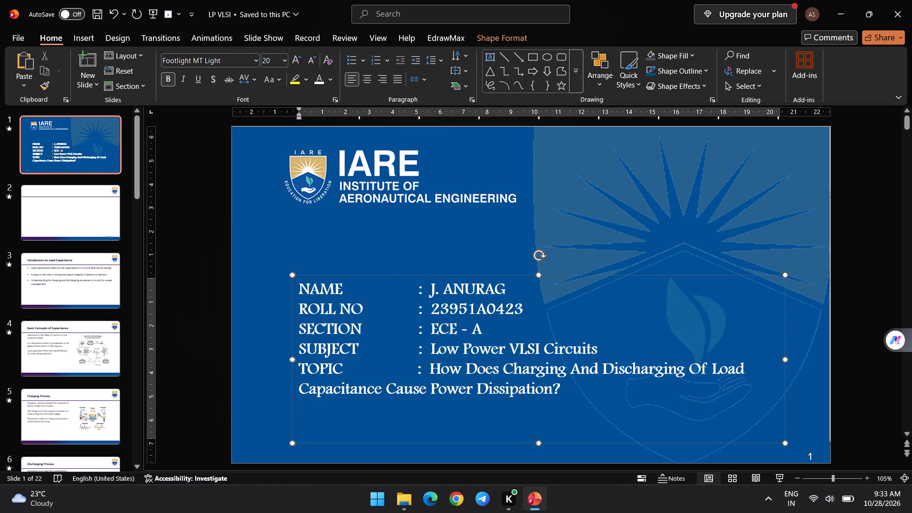
pyautogui.click(301, 388)
pyautogui.press('Tab')
pyautogui.press('Tab')
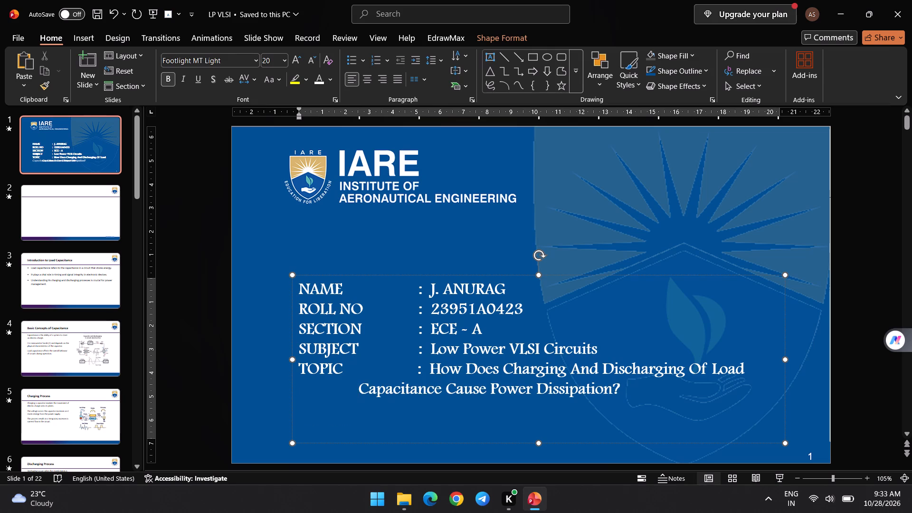
pyautogui.press('Tab')
pyautogui.press('Tab')
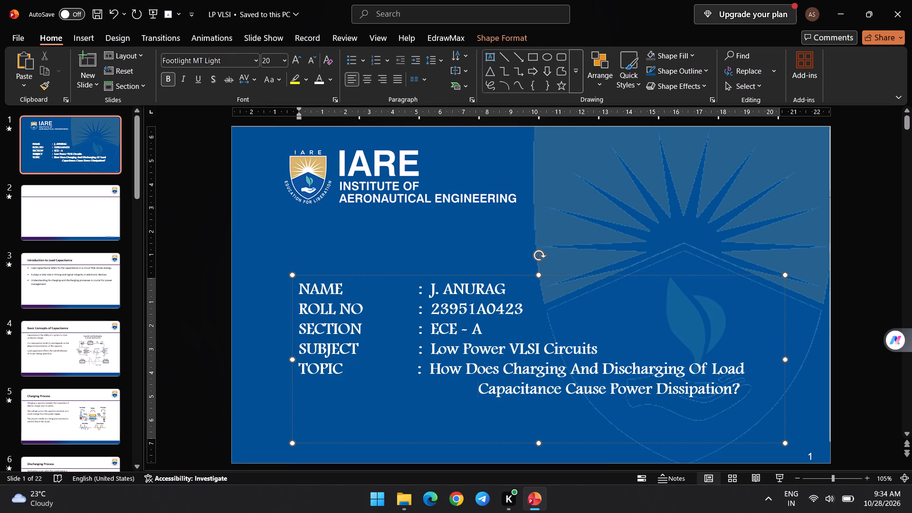
pyautogui.press('BackSpace')
pyautogui.press('space')
pyautogui.press('space')
pyautogui.press('space')
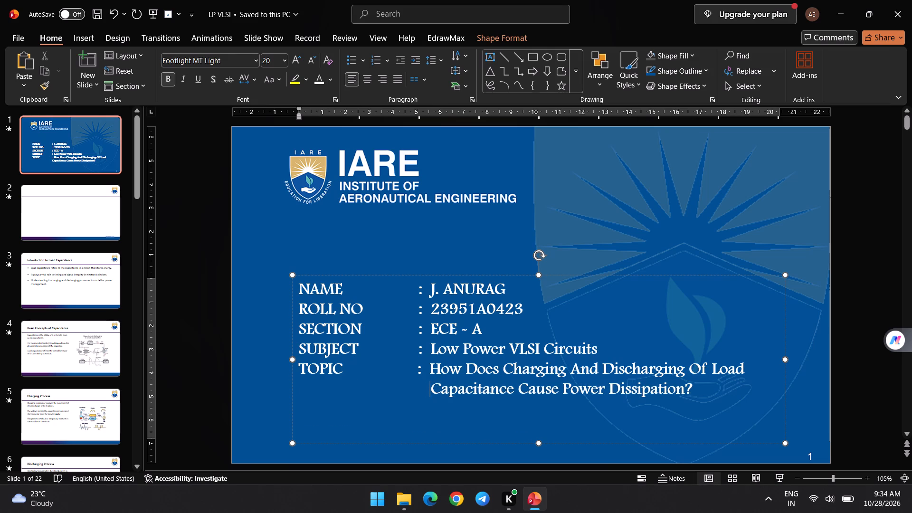
pyautogui.hotkey('ctrl', 's')
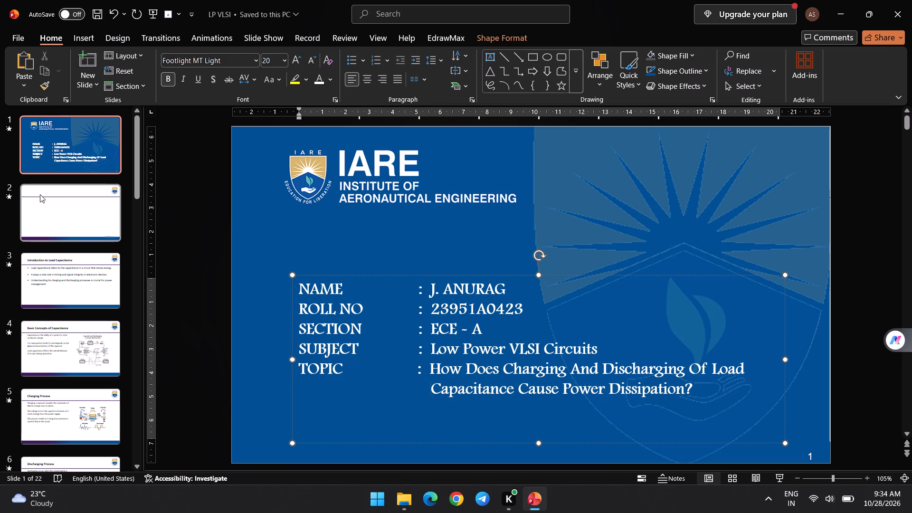
# Delete the emptied slide 2 and save the presentation.
pyautogui.click(50, 195)
pyautogui.press('Delete')
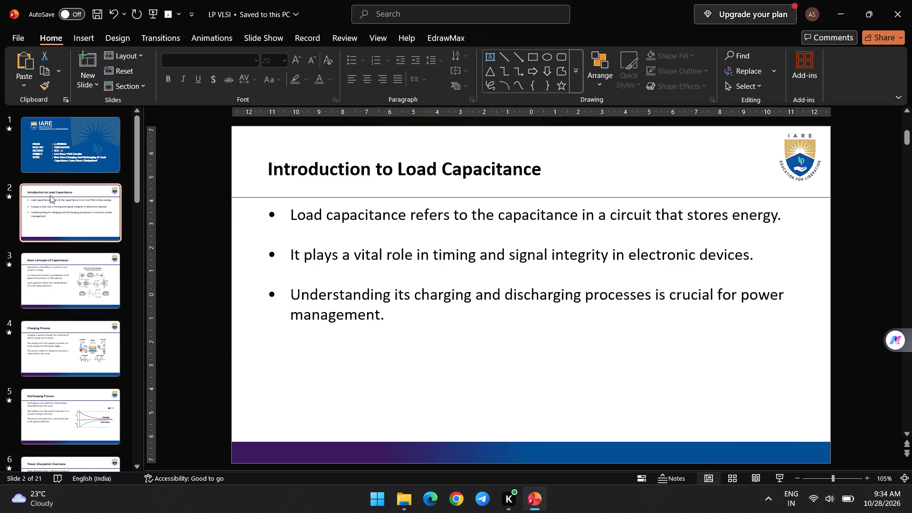
pyautogui.hotkey('ctrl', 's')
# Delete the empty bullet and the "Feel free to modify any part of this presentation" bullet from the Conclusion slide, and save.
pyautogui.scroll(-9, 50, 195)
pyautogui.scroll(-20, 50, 195)
pyautogui.scroll(-20, 50, 195)
pyautogui.scroll(-20, 50, 195)
pyautogui.scroll(-2, 66, 246)
pyautogui.click(65, 352)
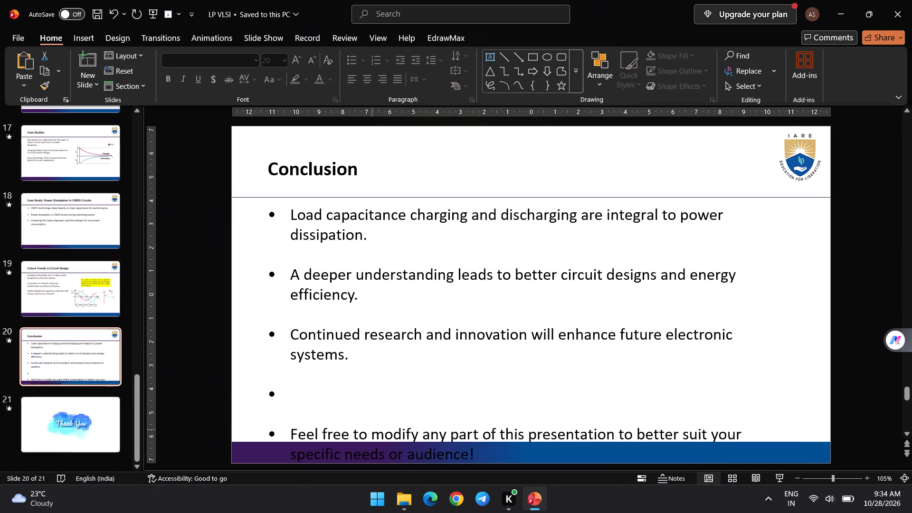
pyautogui.moveTo(290, 375); pyautogui.dragTo(416, 512)
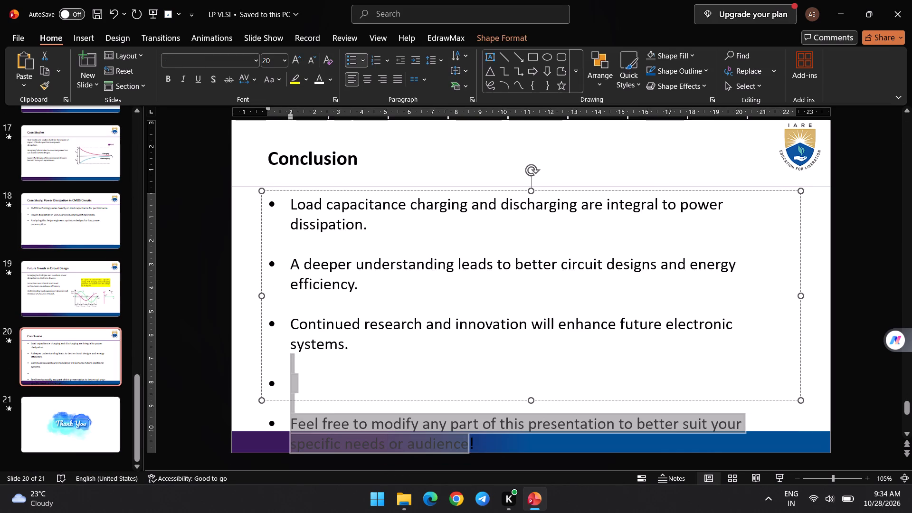
pyautogui.moveTo(416, 512); pyautogui.dragTo(487, 502)
pyautogui.press('BackSpace')
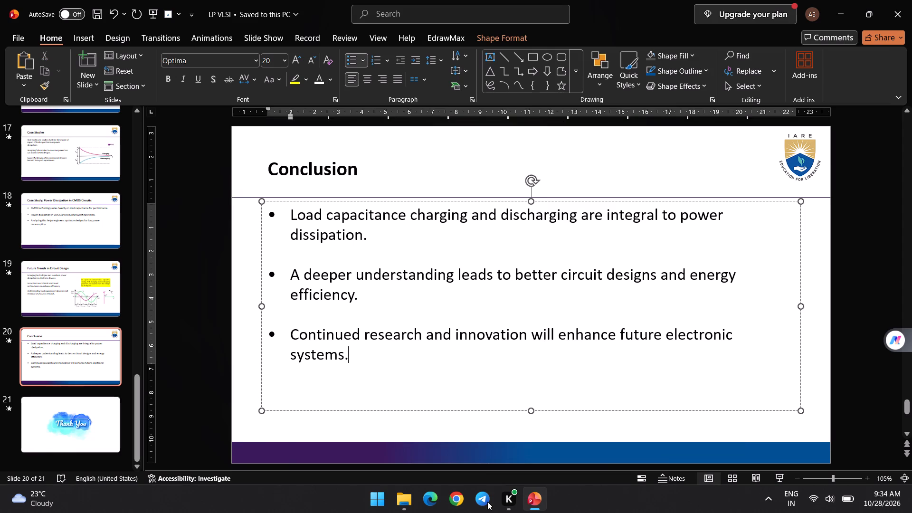
pyautogui.hotkey('ctrl', 's')
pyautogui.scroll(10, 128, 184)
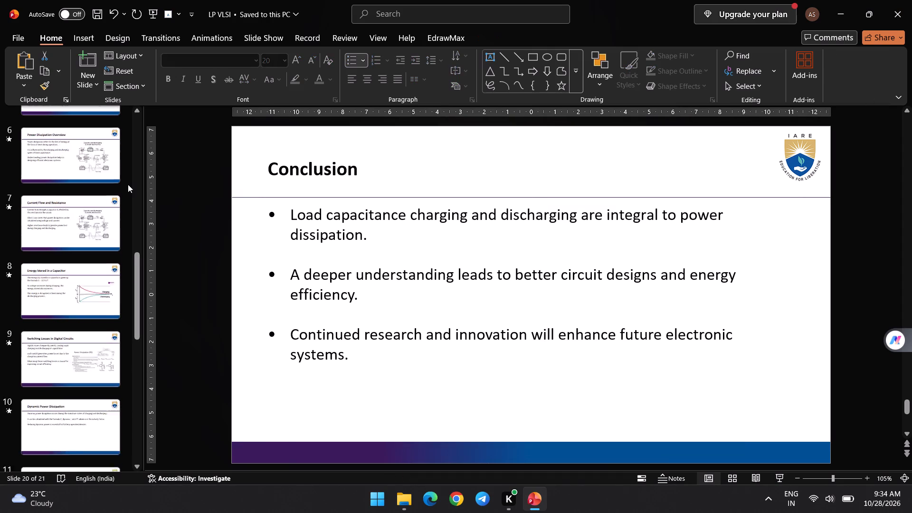
# Close the LP VLSI presentation and open the NSC presentation from the 23 folder.
pyautogui.click(105, 160)
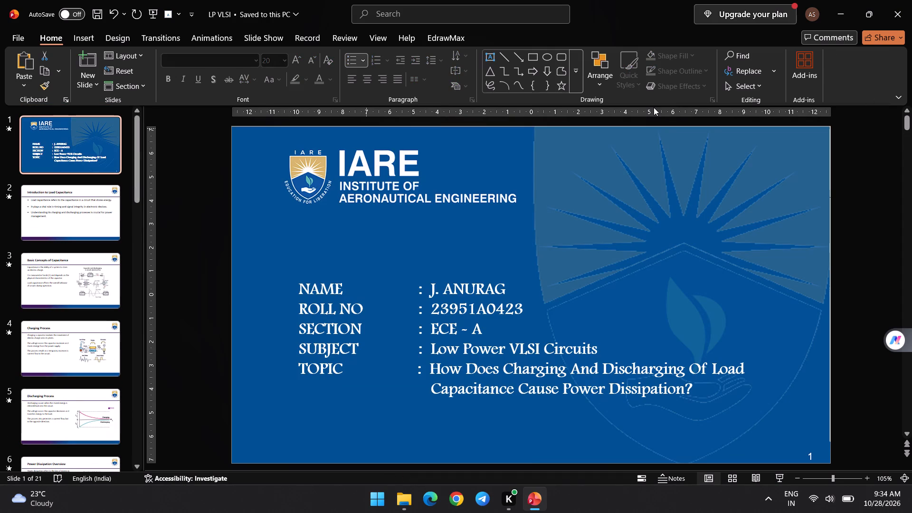
pyautogui.click(899, 9)
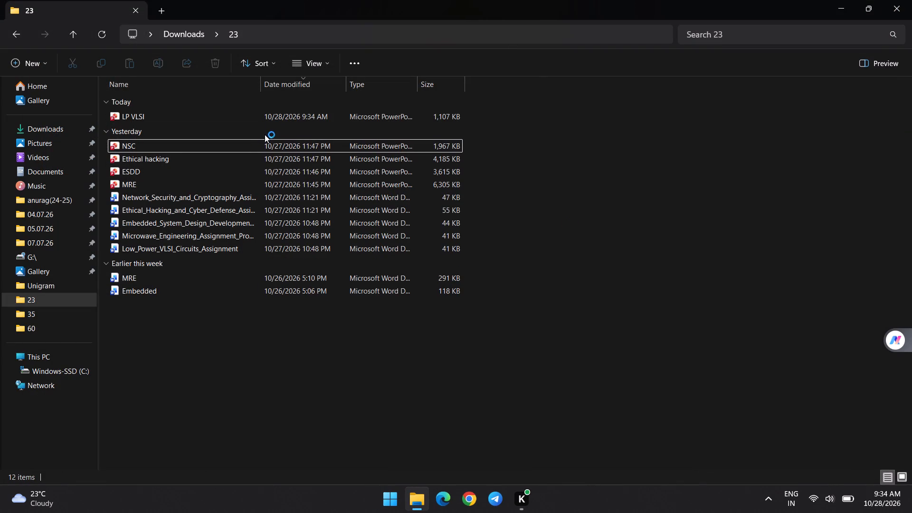
pyautogui.doubleClick(261, 143)
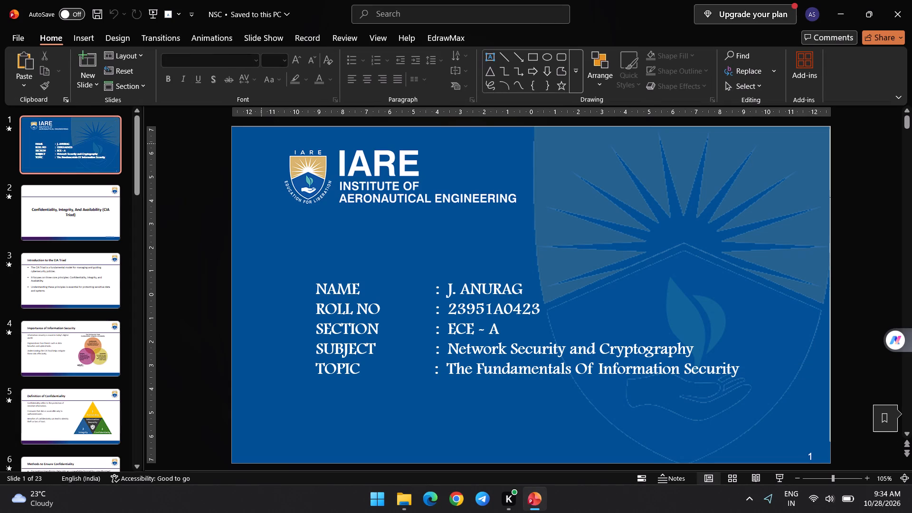
# Cut the whole heading "Confidentiality, Integrity, And Availability (CIA Triad)" from slide 2.
pyautogui.click(89, 202)
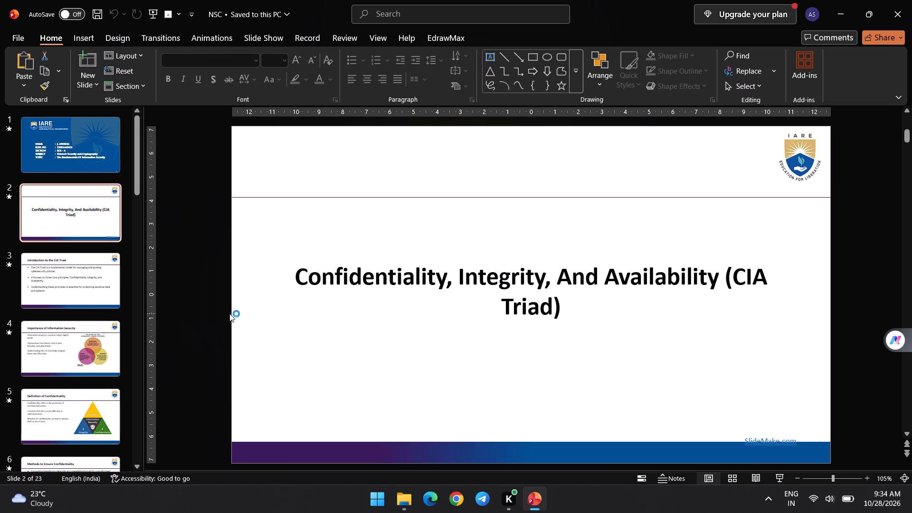
pyautogui.moveTo(295, 282); pyautogui.dragTo(489, 313)
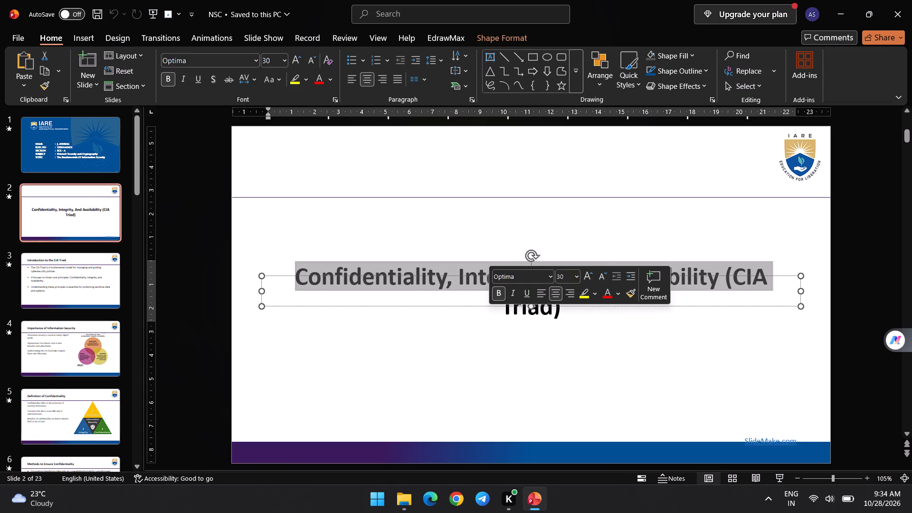
pyautogui.click(489, 313)
pyautogui.click(569, 307)
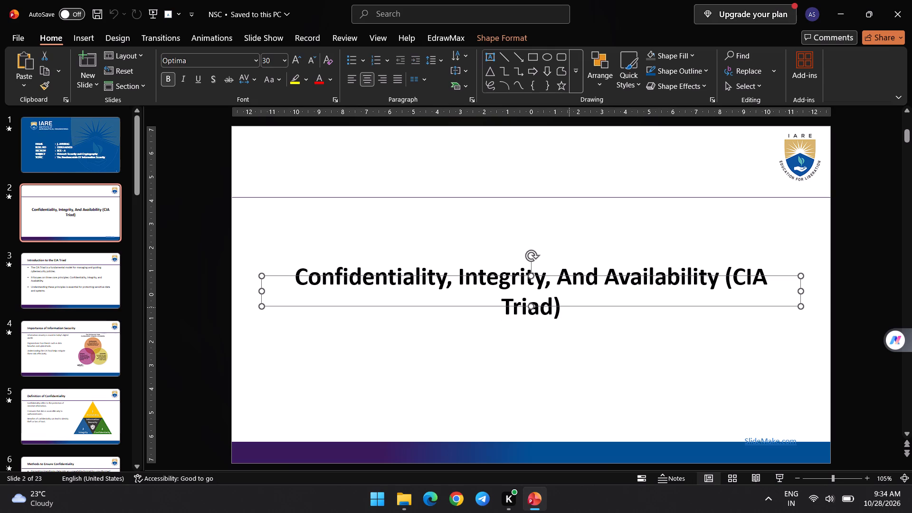
pyautogui.moveTo(562, 301); pyautogui.dragTo(288, 276)
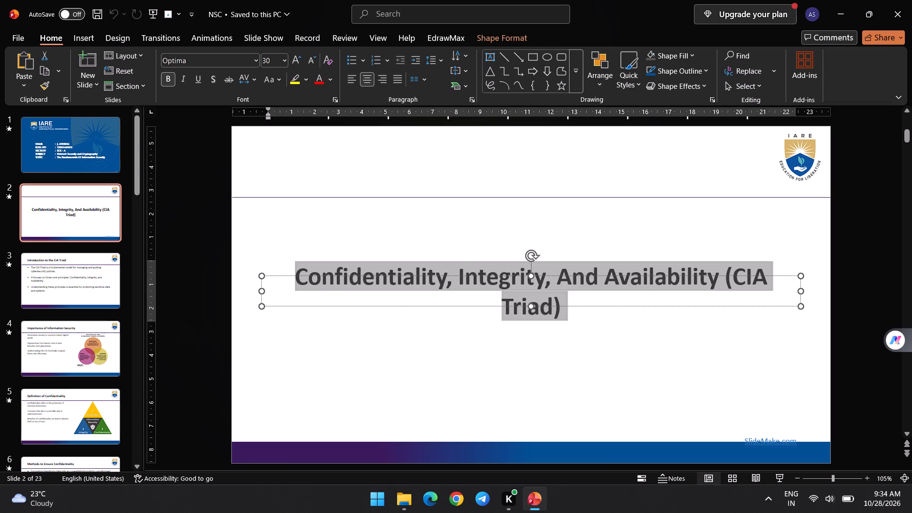
pyautogui.moveTo(288, 276); pyautogui.dragTo(282, 276)
pyautogui.hotkey('ctrl', 'x')
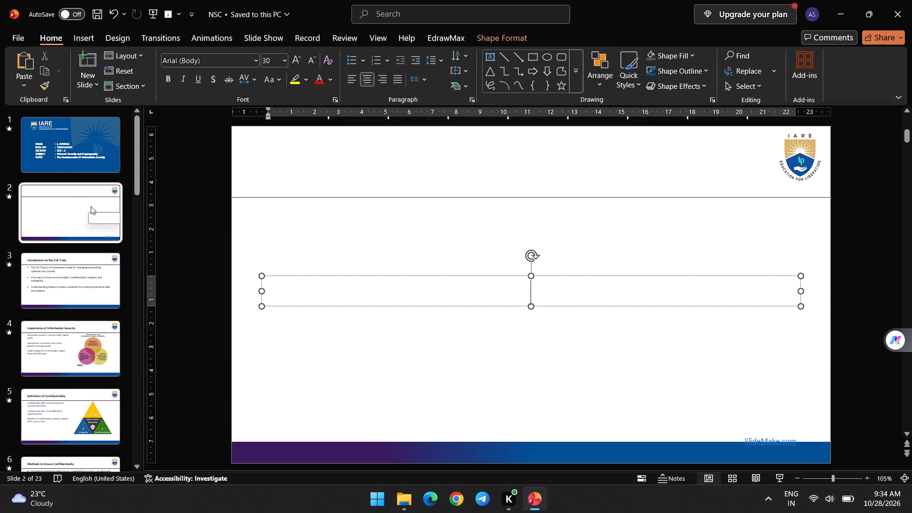
# Delete the emptied slide 2.
pyautogui.click(91, 206)
pyautogui.press('Delete')
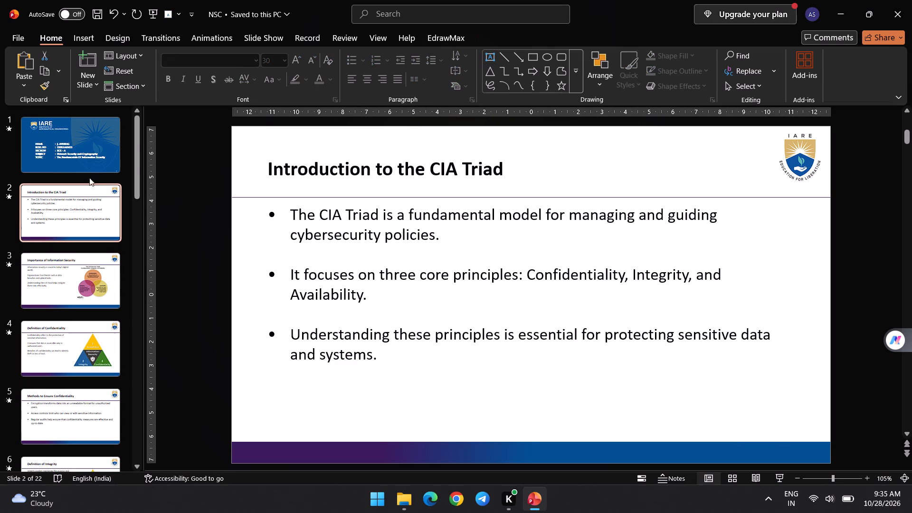
# Replace the title slide's topic "The Fundamentals Of Information Security" with the cut CIA Triad heading.
pyautogui.click(90, 128)
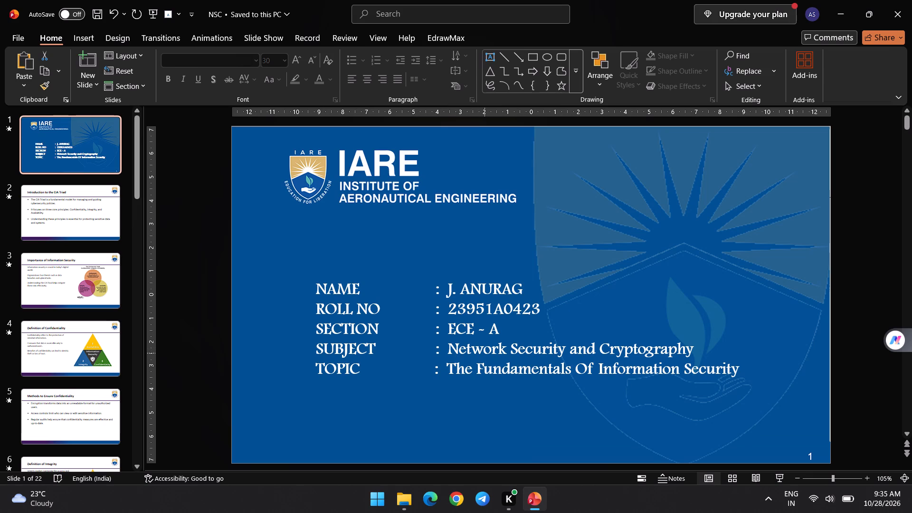
pyautogui.click(459, 370)
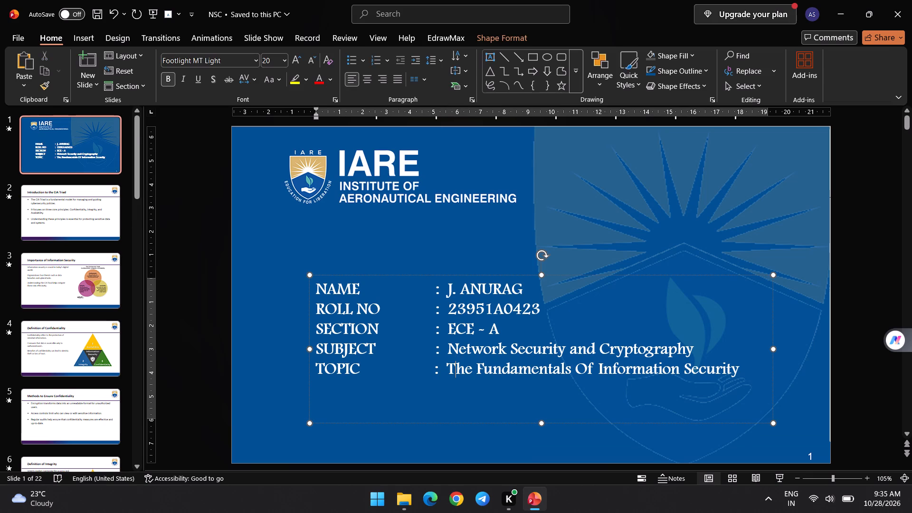
pyautogui.moveTo(448, 370); pyautogui.dragTo(617, 386)
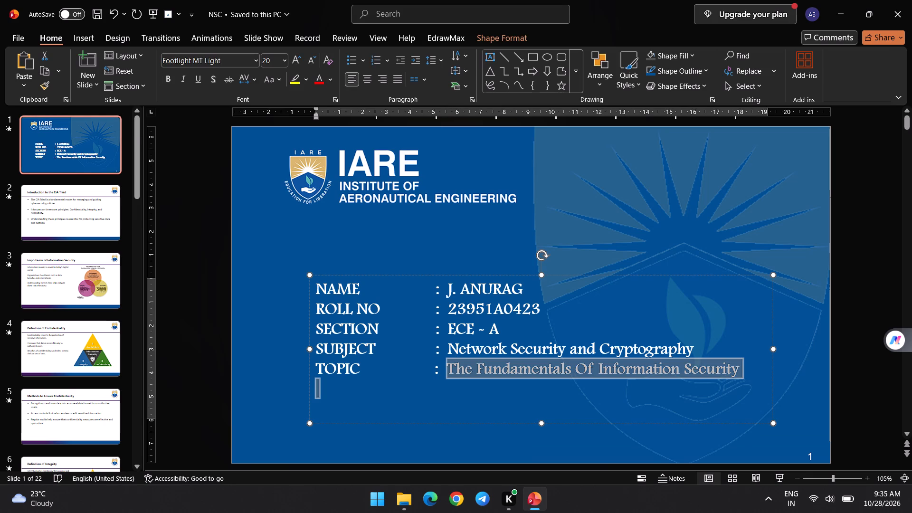
pyautogui.moveTo(617, 386); pyautogui.dragTo(645, 381)
pyautogui.hotkey('ctrl', 'v')
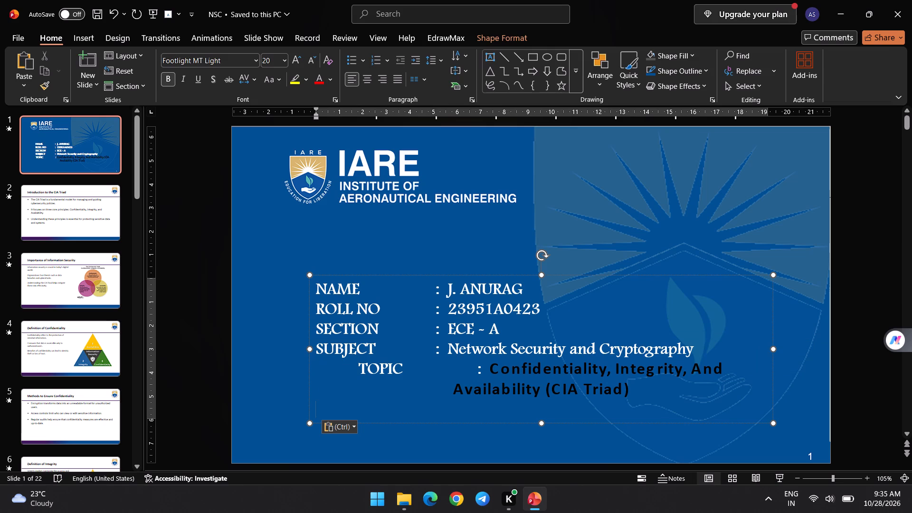
# Format the pasted topic text in white Footlight MT Light to match the other title slide lines.
pyautogui.moveTo(449, 366); pyautogui.dragTo(588, 376)
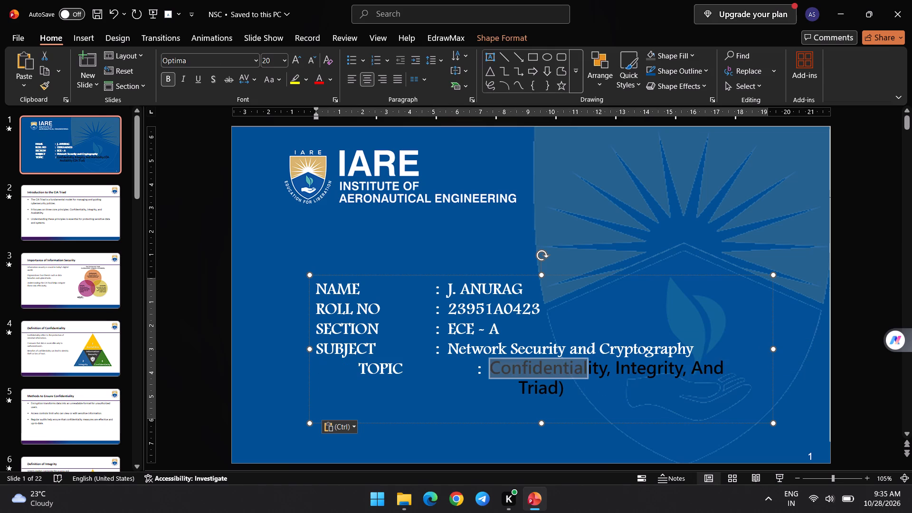
pyautogui.moveTo(588, 376); pyautogui.dragTo(584, 393)
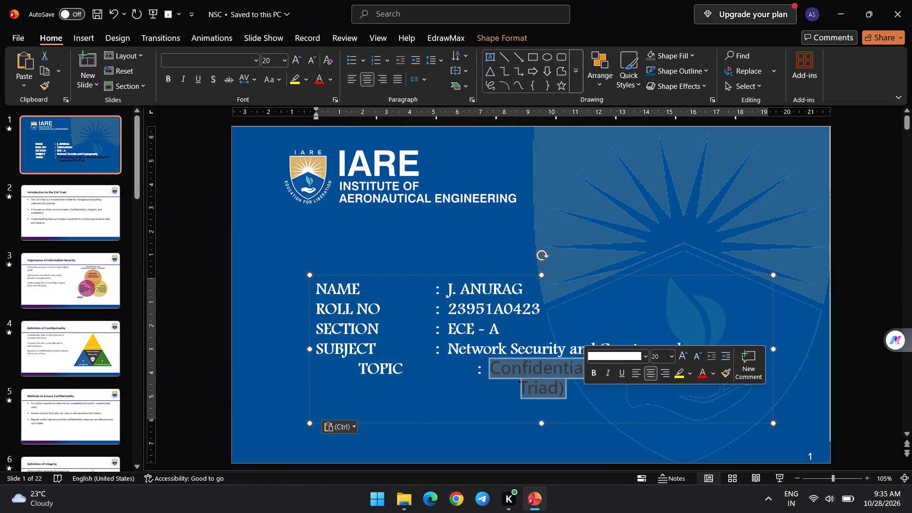
pyautogui.click(615, 359)
pyautogui.write('foo')
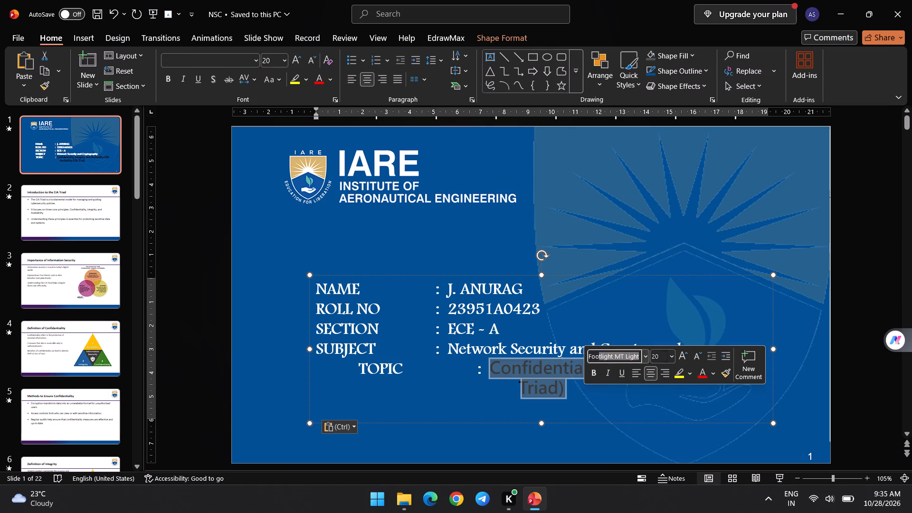
pyautogui.press('Right')
pyautogui.press('Return')
pyautogui.click(712, 370)
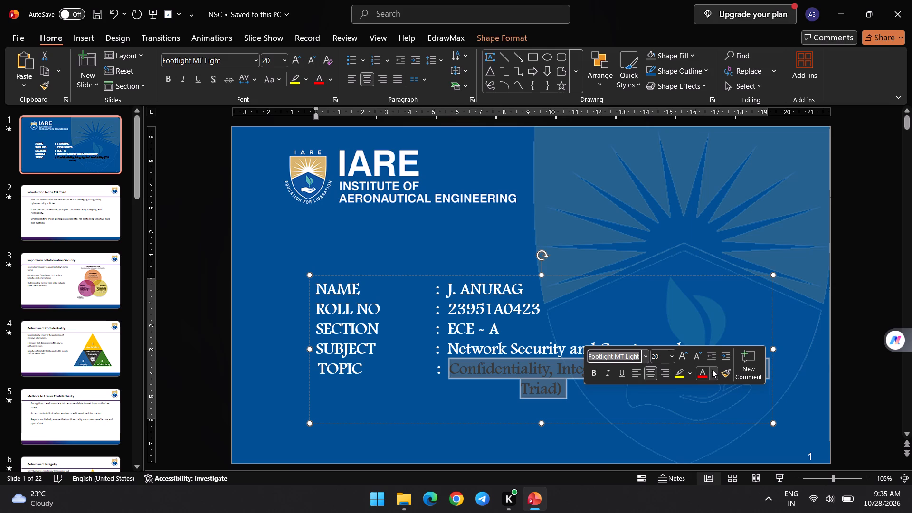
pyautogui.click(702, 199)
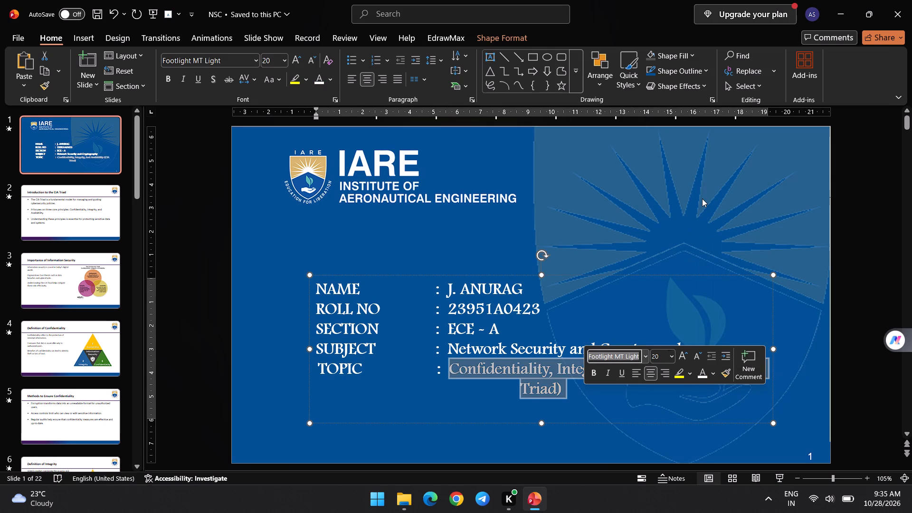
pyautogui.press('Return')
pyautogui.hotkey('ctrl', 'z')
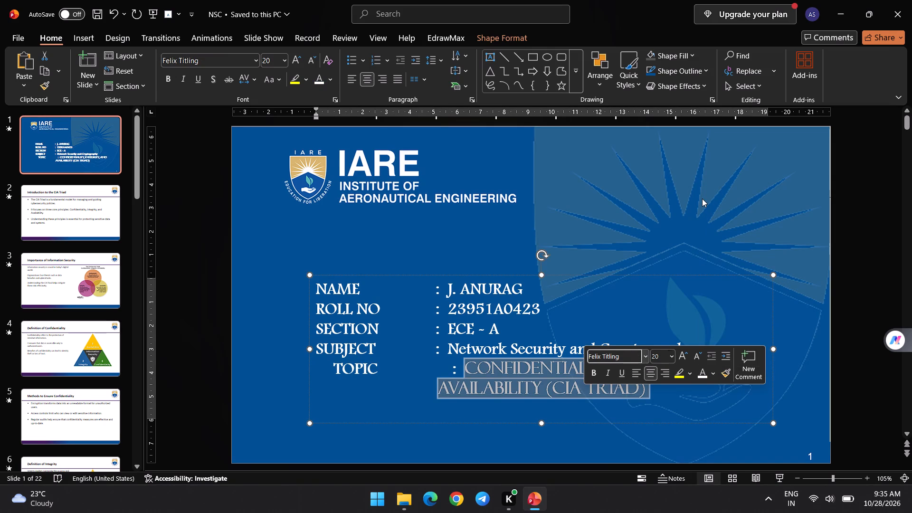
pyautogui.click(644, 360)
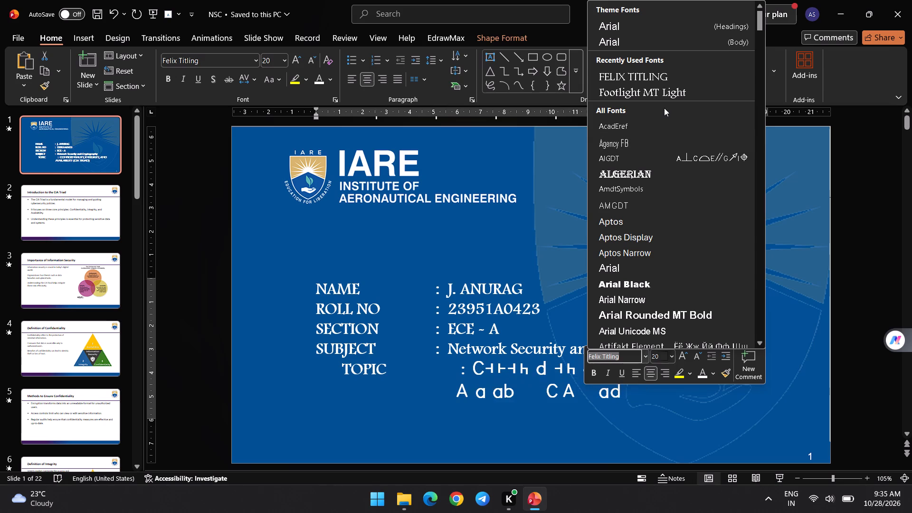
pyautogui.click(674, 96)
pyautogui.click(467, 421)
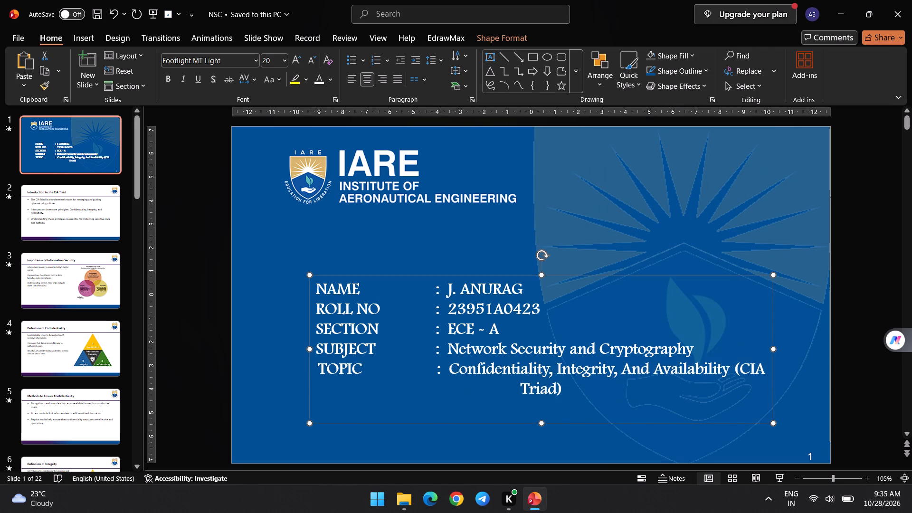
# Left-align the topic paragraph on the title slide, keeping the space between "CIA" and "Triad".
pyautogui.click(520, 392)
pyautogui.press('BackSpace')
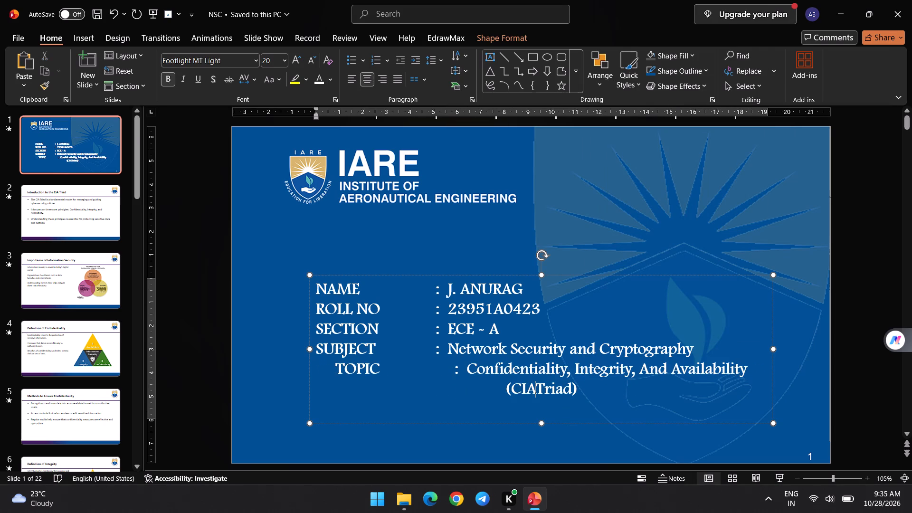
pyautogui.press('space')
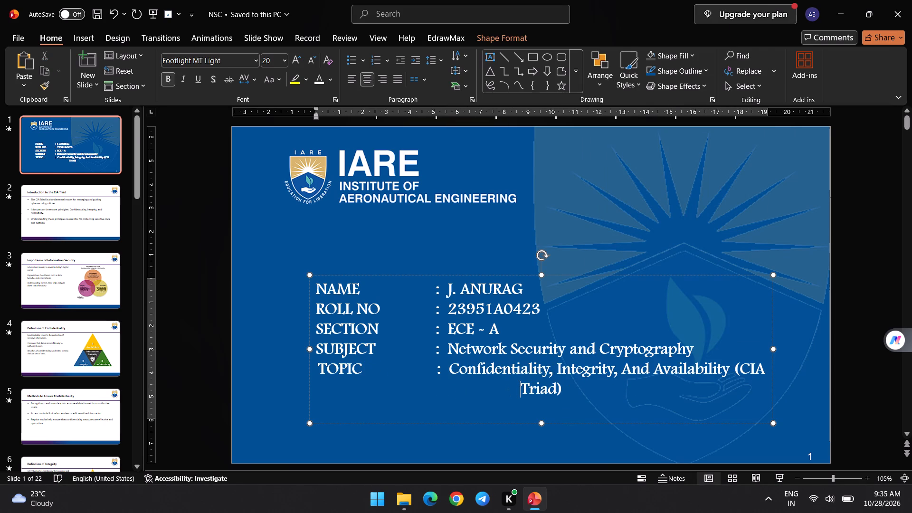
pyautogui.click(352, 85)
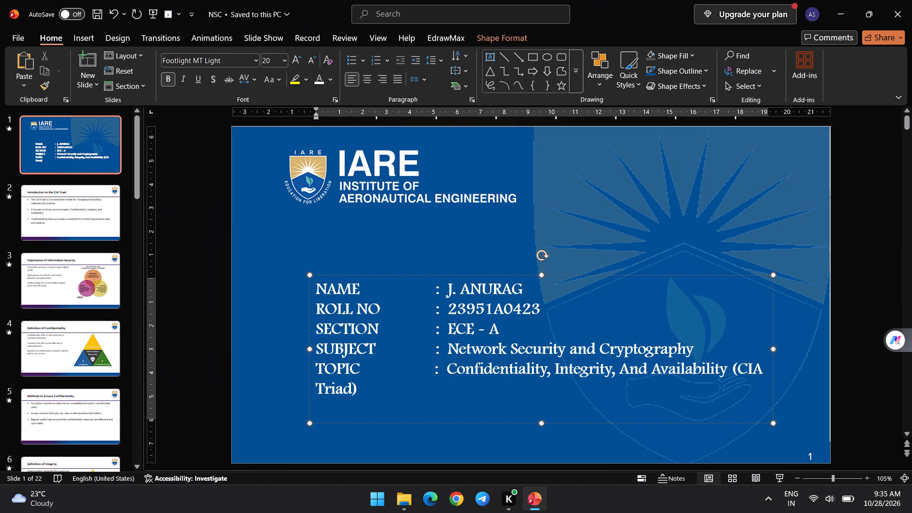
# Indent the topic's second line so "Triad)" starts directly beneath "Confidentiality", and save the presentation.
pyautogui.press('Tab')
pyautogui.press('Tab')
pyautogui.press('space')
pyautogui.press('space')
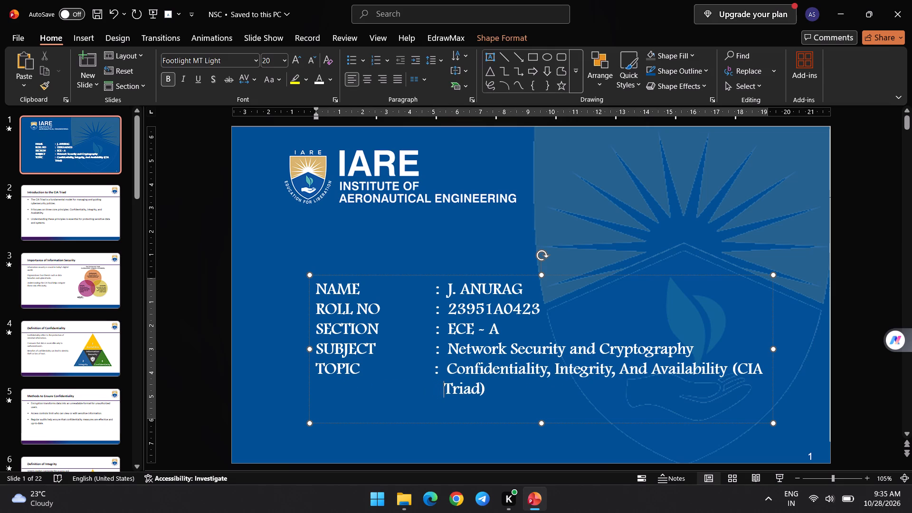
pyautogui.press('space')
pyautogui.hotkey('ctrl', 's')
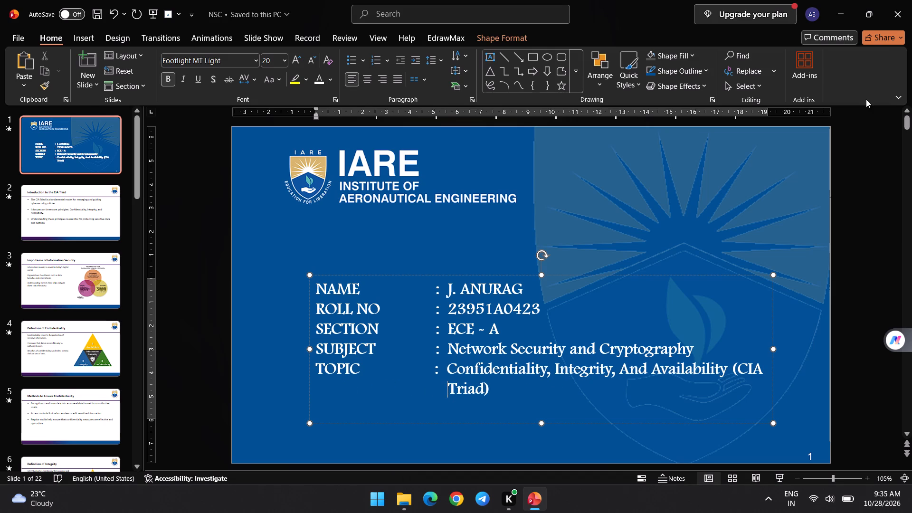
# Check the Conclusion slide for leftover placeholder bullets and close the NSC presentation.
pyautogui.scroll(-8, 64, 302)
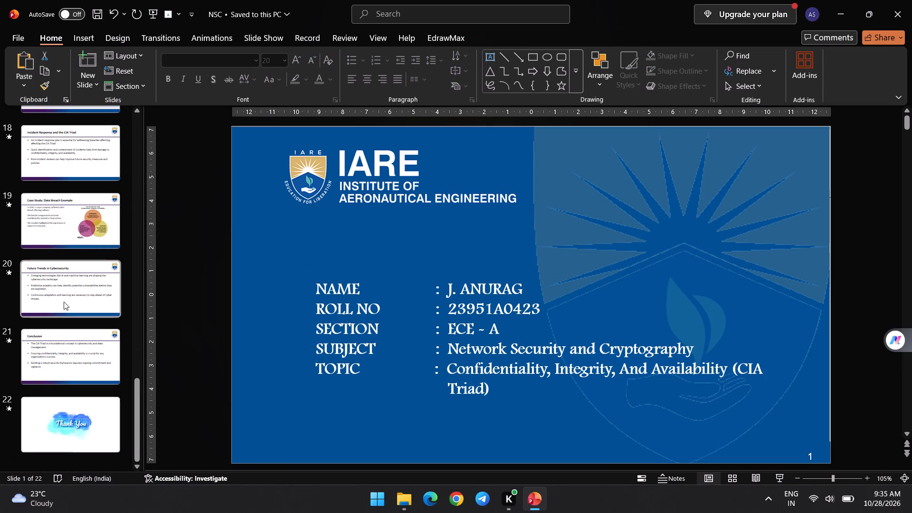
pyautogui.click(64, 343)
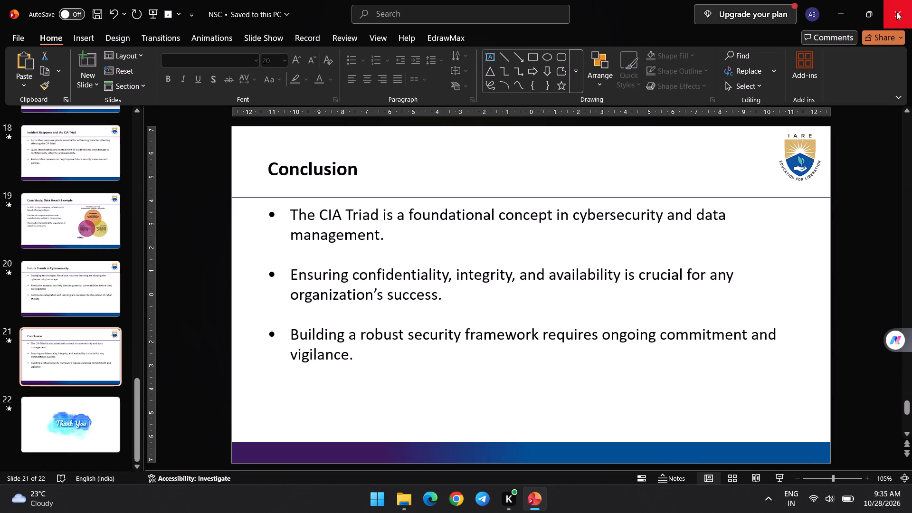
pyautogui.click(896, 12)
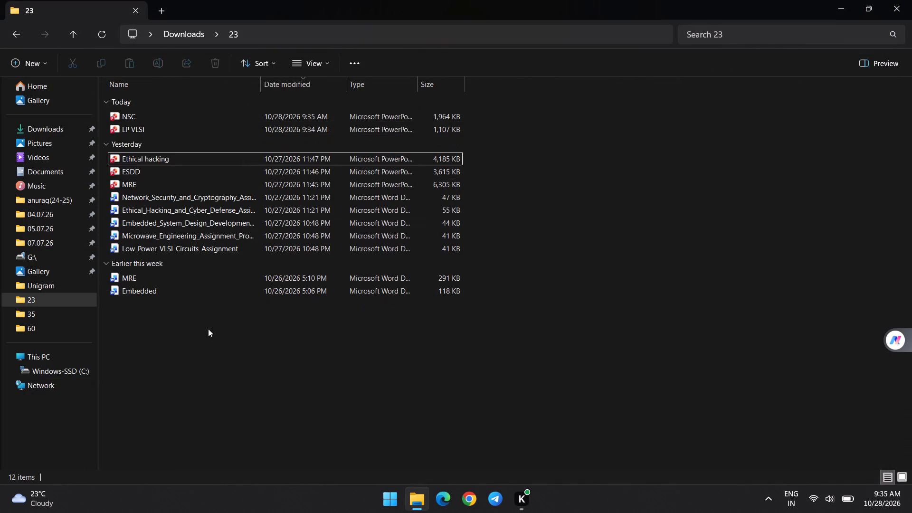
# Open the Ethical hacking, ESDD and MRE presentations from the 23 folder, and bring Ethical hacking to the front.
pyautogui.doubleClick(229, 159)
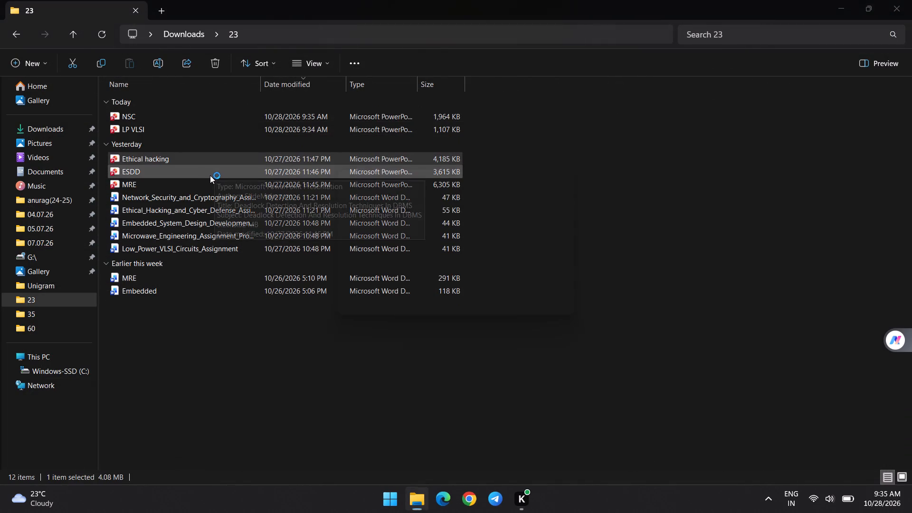
pyautogui.doubleClick(210, 175)
pyautogui.doubleClick(204, 181)
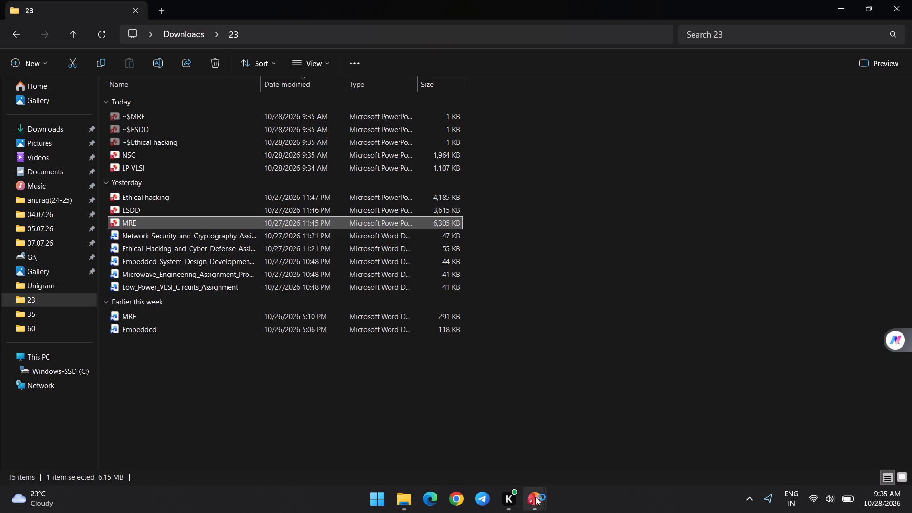
pyautogui.click(465, 426)
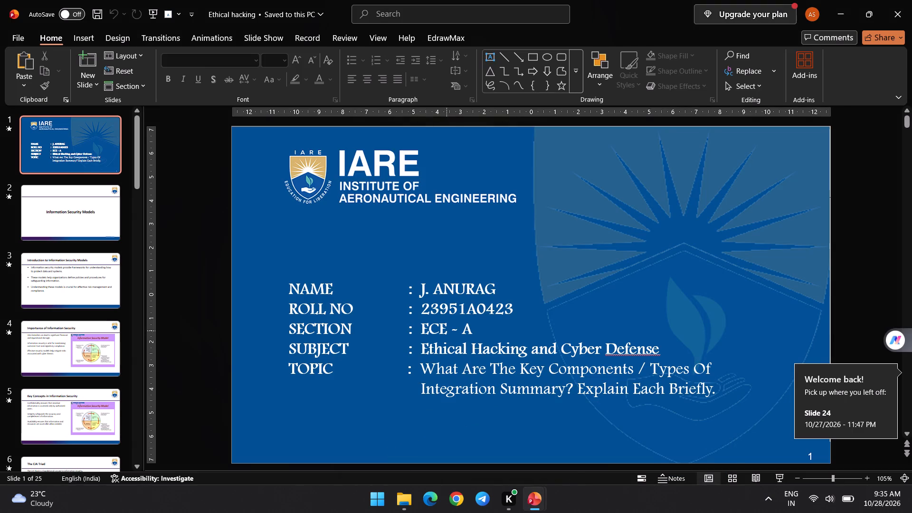
# Cut the heading "Information Security Models" from slide 2 of the Ethical hacking presentation.
pyautogui.click(59, 226)
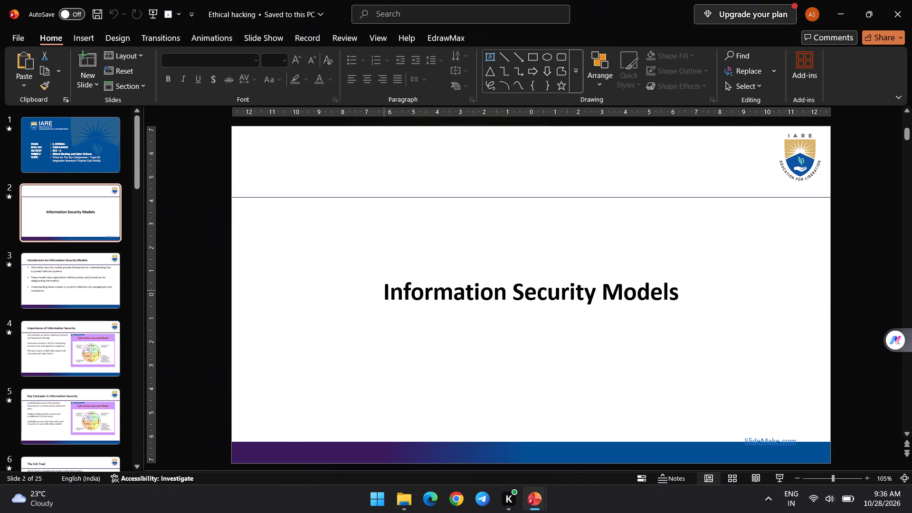
pyautogui.click(384, 290)
pyautogui.hotkey('ctrl', 'a')
pyautogui.hotkey('ctrl', 'x')
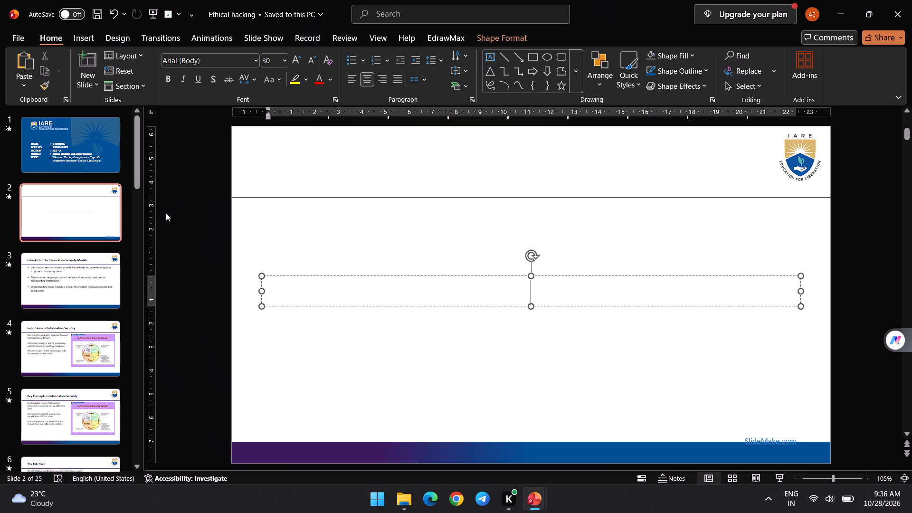
# Delete the emptied slide 2 from the Ethical hacking presentation.
pyautogui.press('Delete')
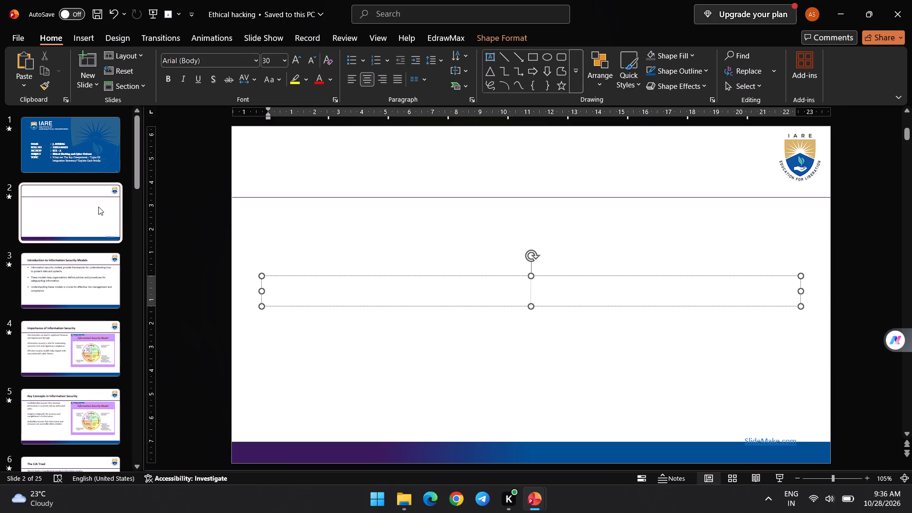
pyautogui.click(98, 207)
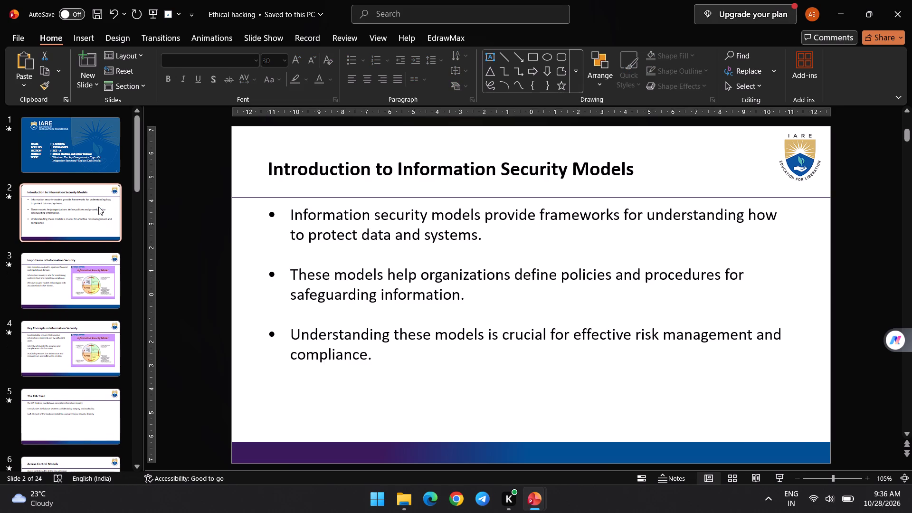
# Replace the title slide's topic with the cut heading "Information Security Models", keeping TOPIC on its own line aligned beneath SUBJECT.
pyautogui.click(88, 163)
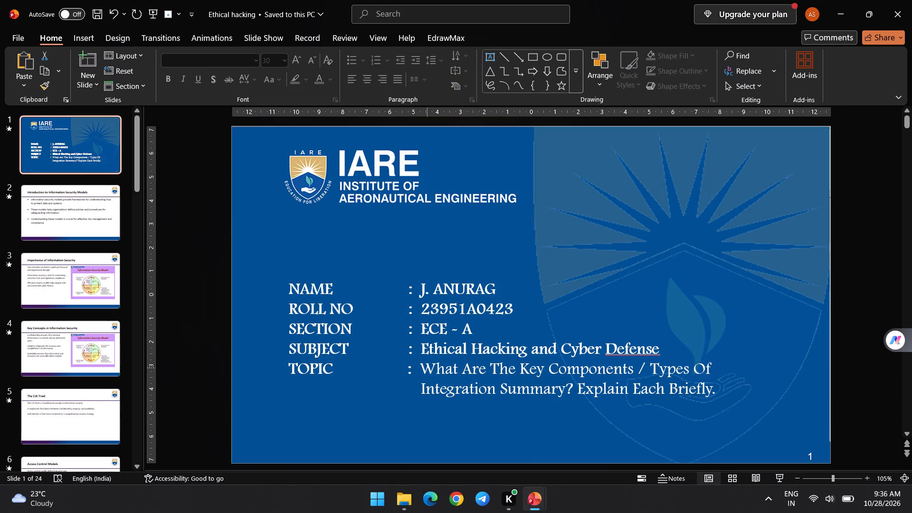
pyautogui.moveTo(424, 365); pyautogui.dragTo(760, 407)
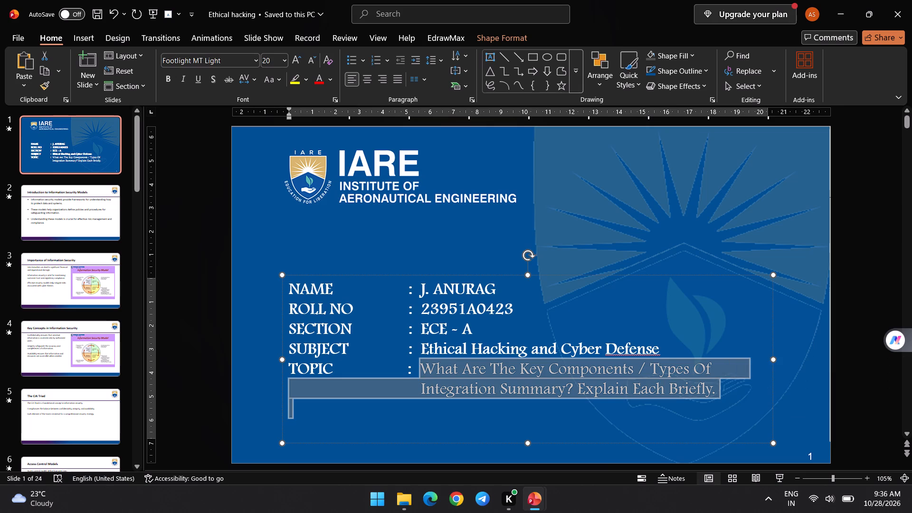
pyautogui.hotkey('ctrl', 'v')
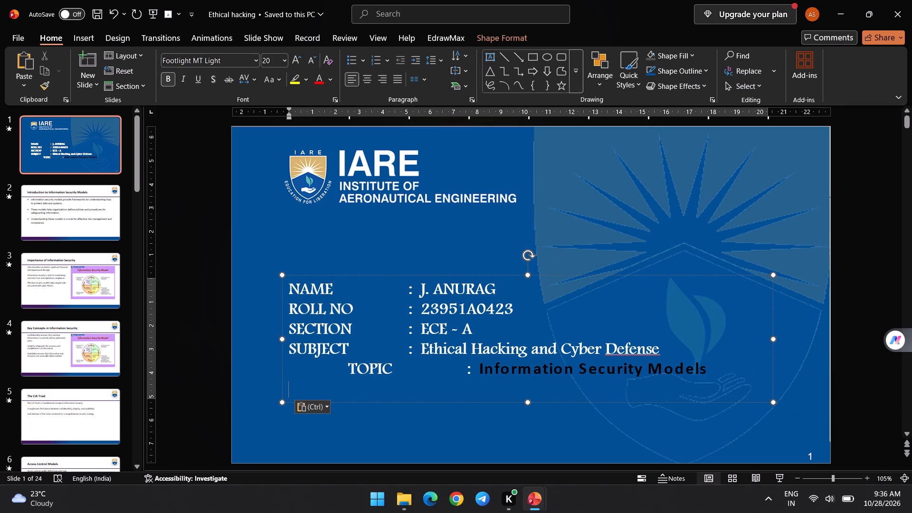
pyautogui.click(365, 366)
pyautogui.press('BackSpace')
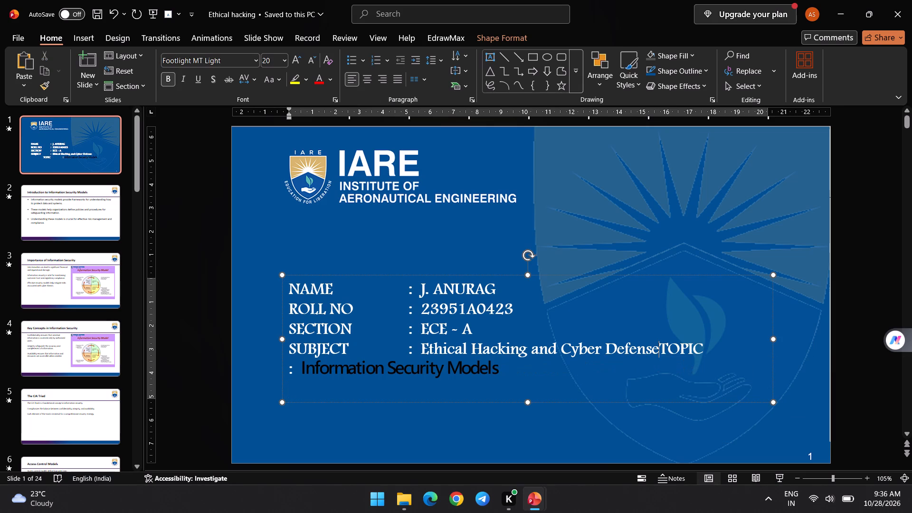
pyautogui.press('Return')
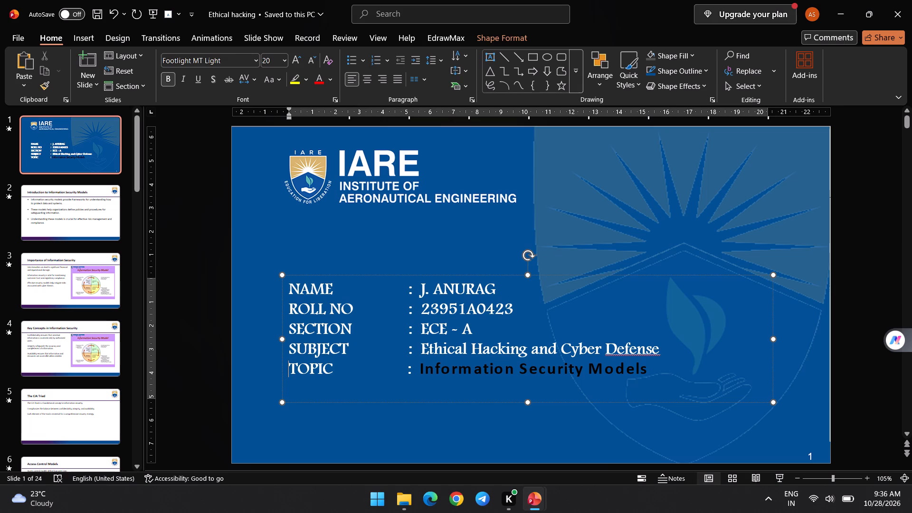
# Format the topic text "Information Security Models" in Footlight MT Light and colour it white.
pyautogui.moveTo(420, 367); pyautogui.dragTo(671, 361)
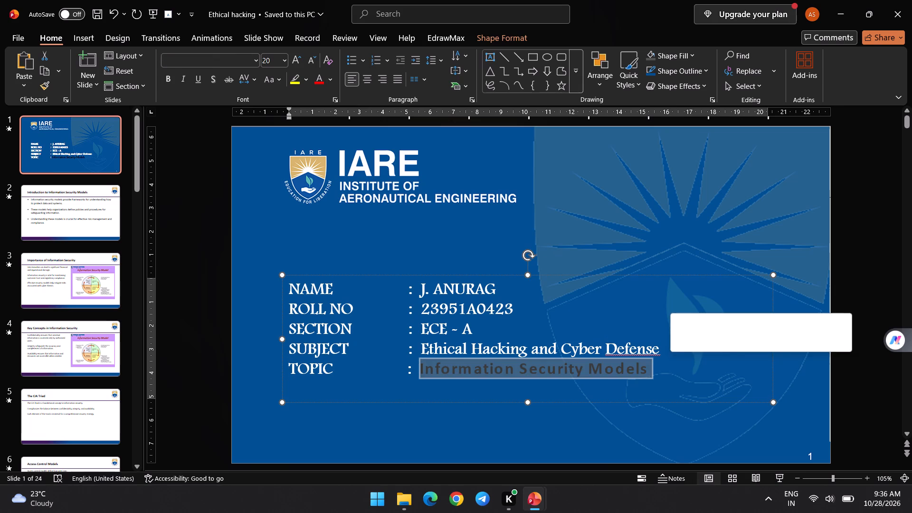
pyautogui.click(715, 321)
pyautogui.write('foo')
pyautogui.press('Right')
pyautogui.press('Return')
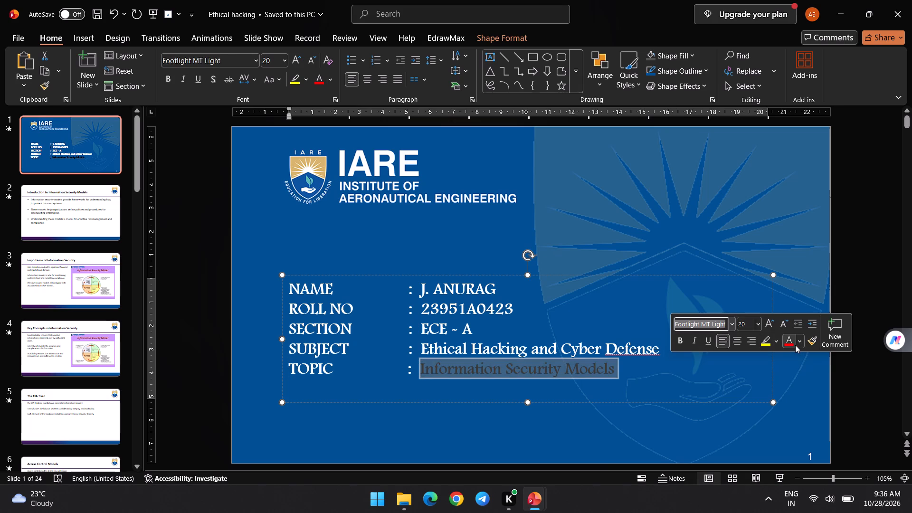
pyautogui.click(802, 344)
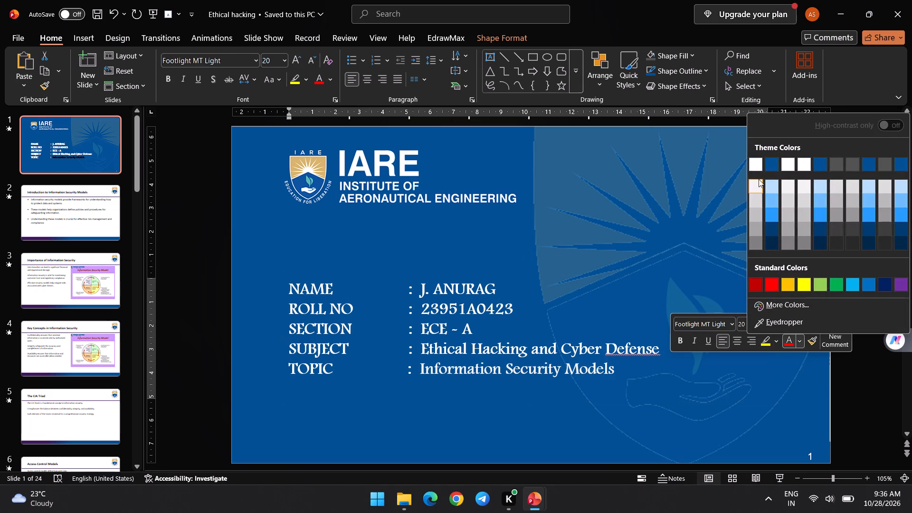
pyautogui.click(757, 169)
pyautogui.click(635, 226)
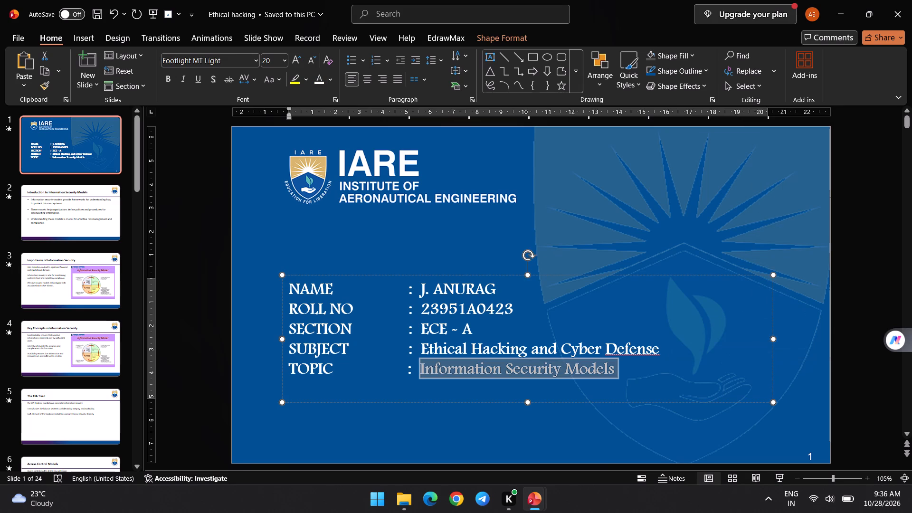
# Save and close the Ethical hacking presentation.
pyautogui.hotkey('ctrl', 's')
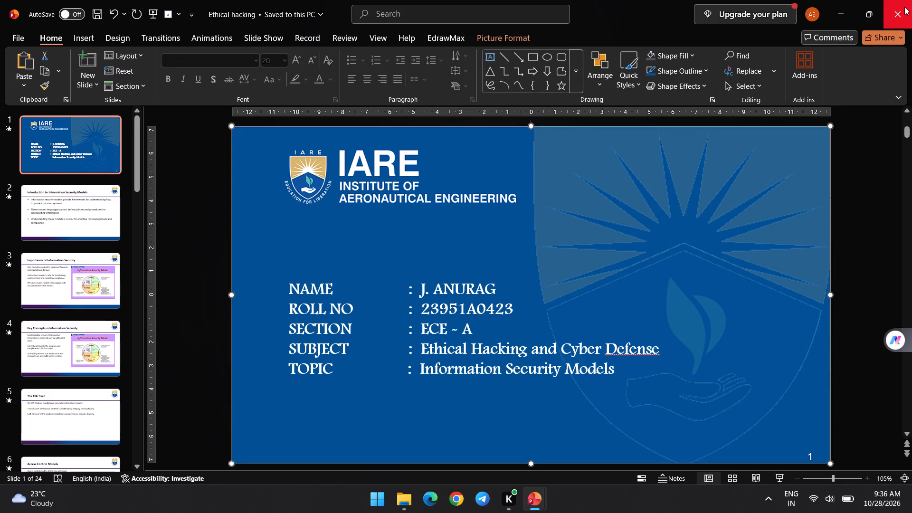
pyautogui.click(904, 7)
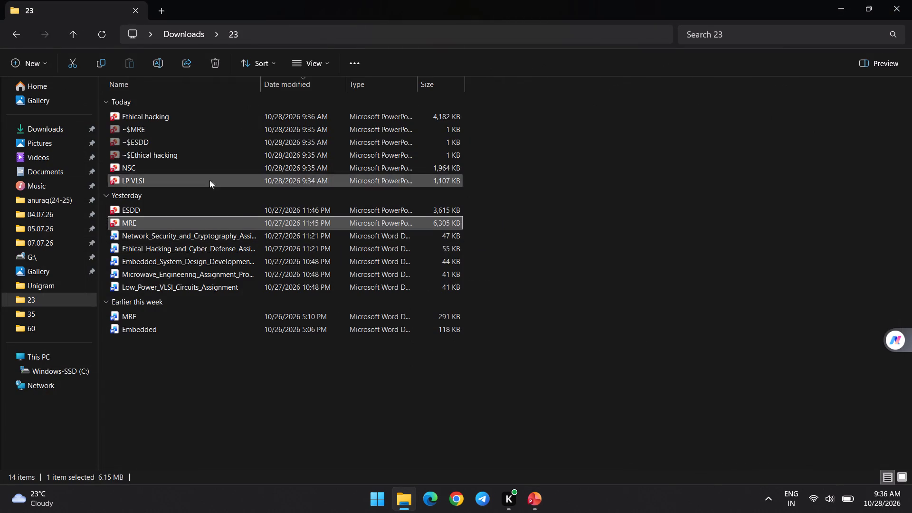
# Bring the ESDD presentation to the front and go to its slide 2.
pyautogui.click(479, 447)
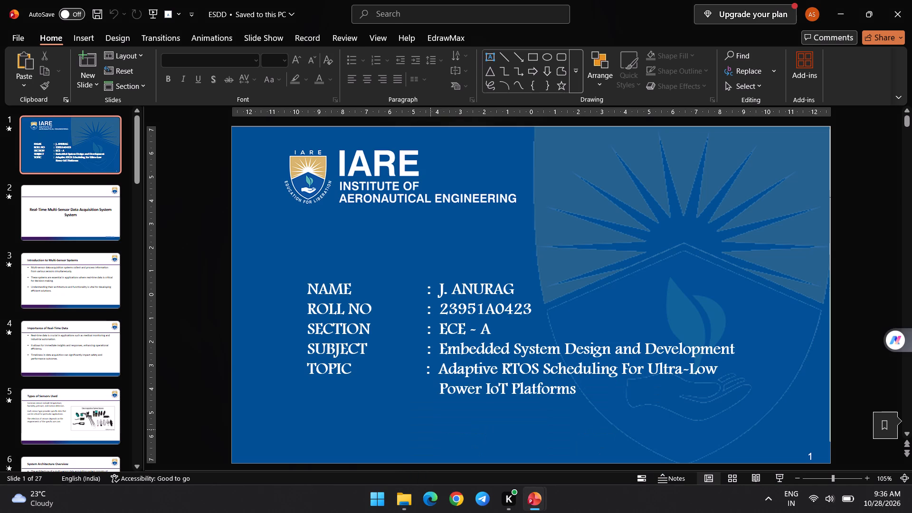
pyautogui.doubleClick(74, 221)
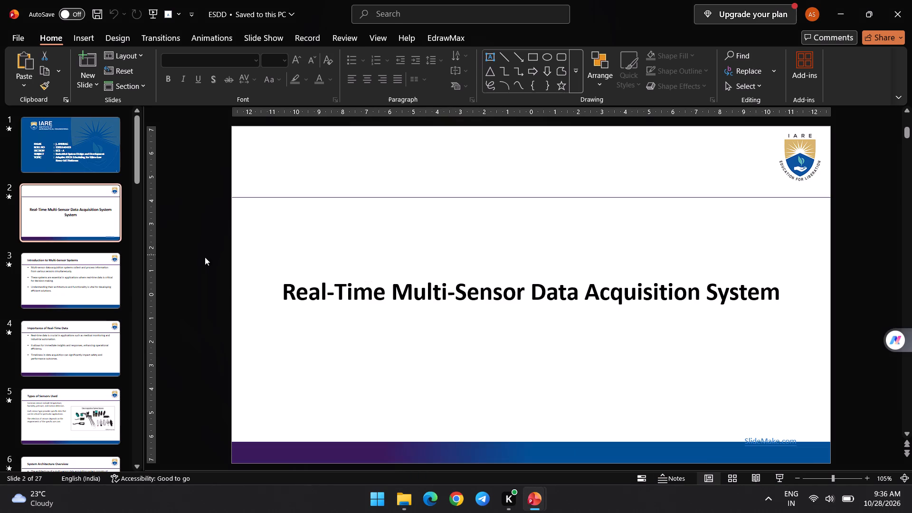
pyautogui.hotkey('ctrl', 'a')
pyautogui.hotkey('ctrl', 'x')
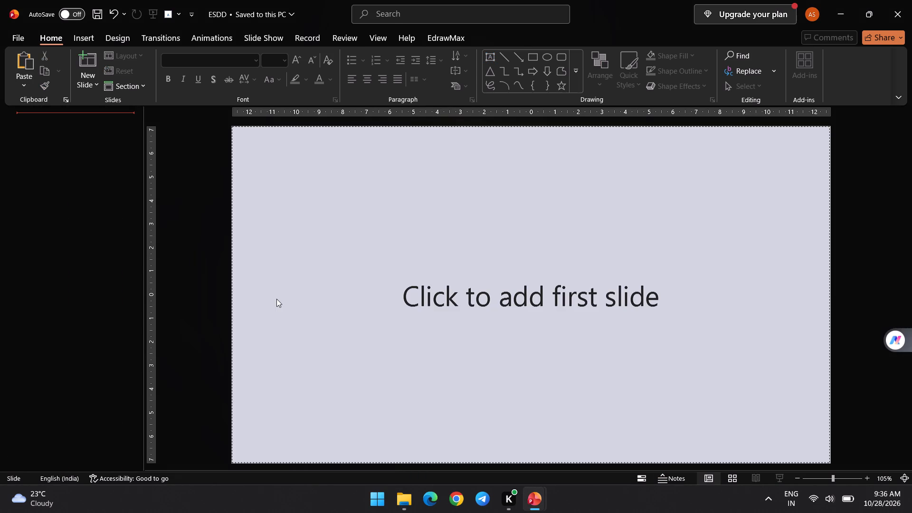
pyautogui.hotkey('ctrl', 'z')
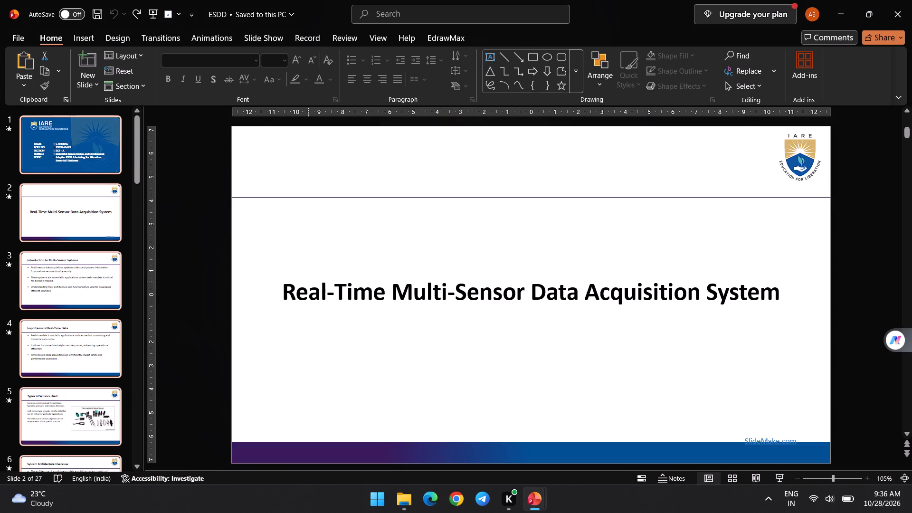
# Cut the heading "Real-Time Multi-Sensor Data Acquisition System" from slide 2 of the ESDD presentation.
pyautogui.click(308, 285)
pyautogui.hotkey('ctrl', 'a')
pyautogui.hotkey('ctrl', 'x')
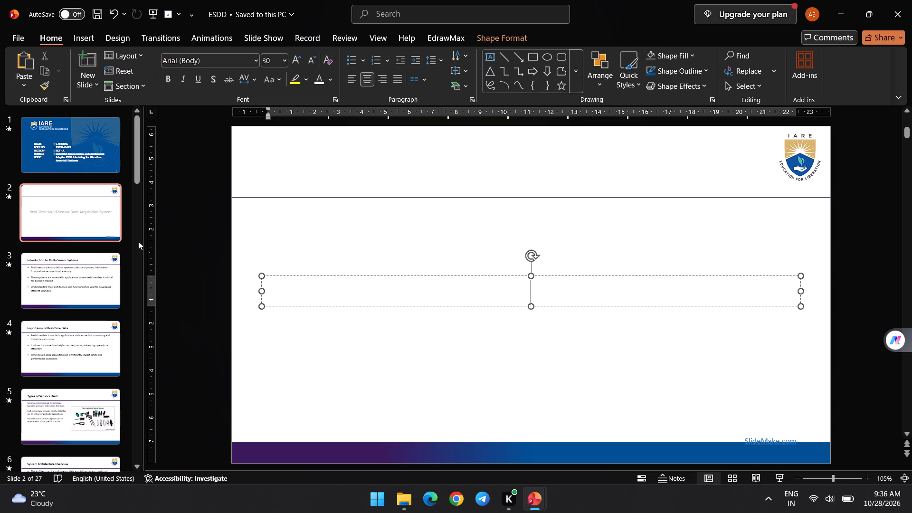
# Replace the title slide's topic with the cut heading "Real-Time Multi-Sensor Data Acquisition System".
pyautogui.click(68, 168)
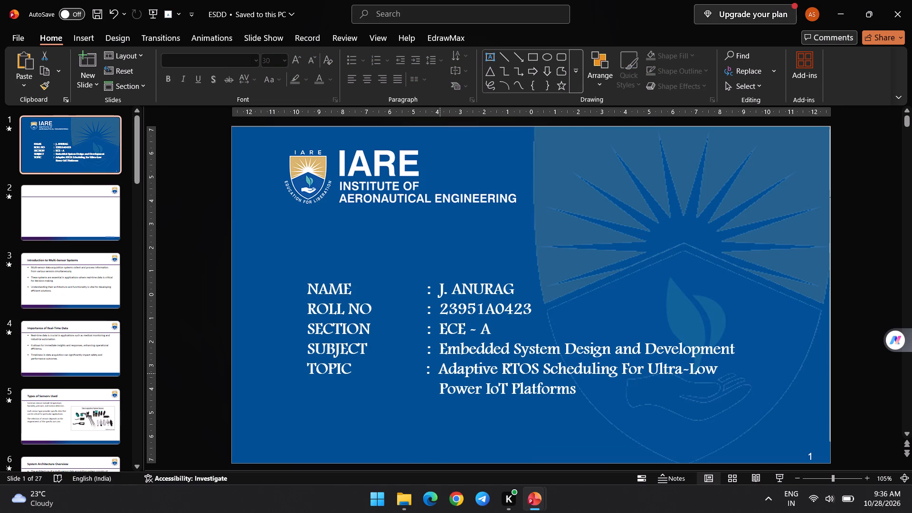
pyautogui.moveTo(439, 370); pyautogui.dragTo(582, 388)
pyautogui.hotkey('ctrl', 'v')
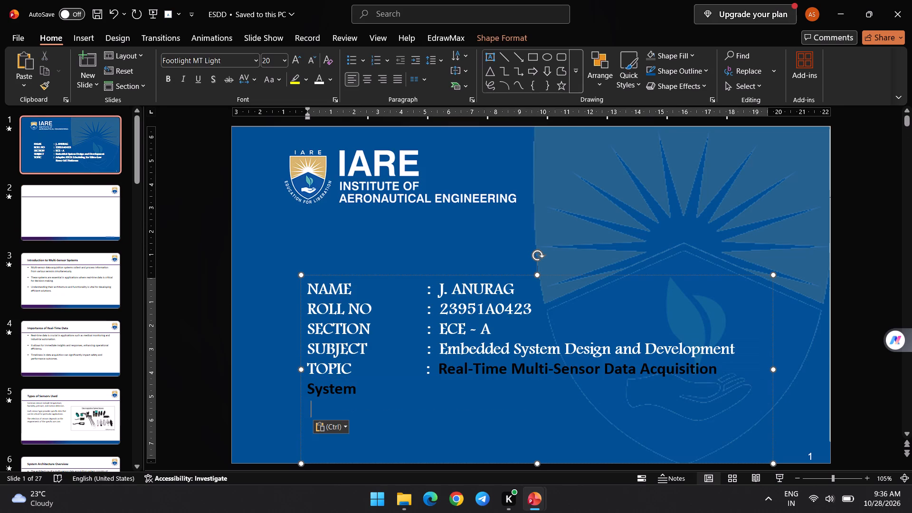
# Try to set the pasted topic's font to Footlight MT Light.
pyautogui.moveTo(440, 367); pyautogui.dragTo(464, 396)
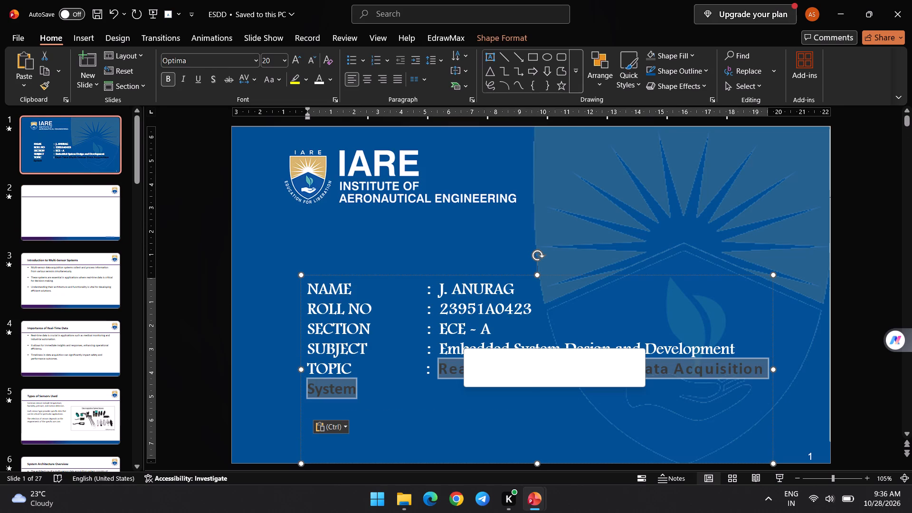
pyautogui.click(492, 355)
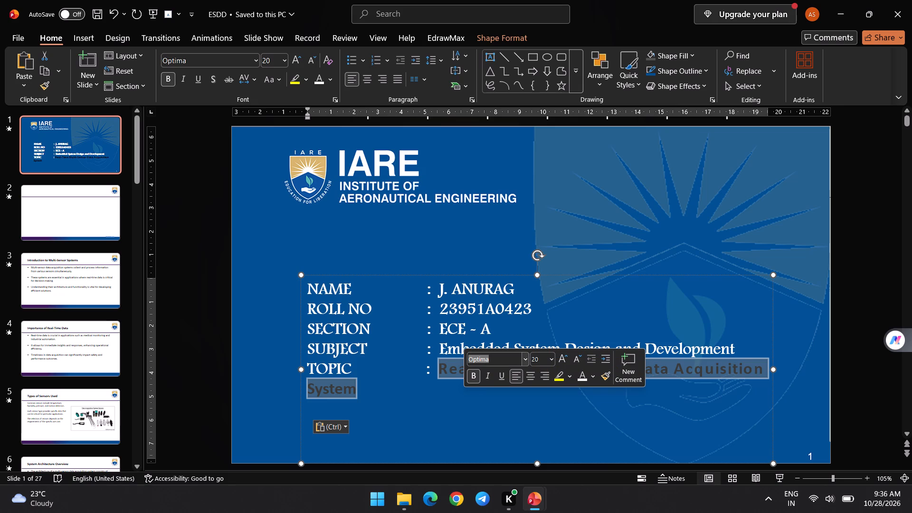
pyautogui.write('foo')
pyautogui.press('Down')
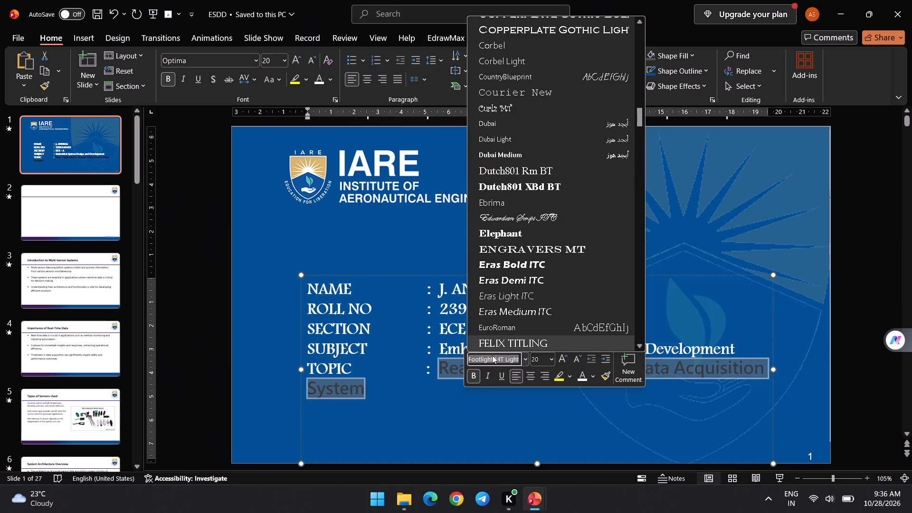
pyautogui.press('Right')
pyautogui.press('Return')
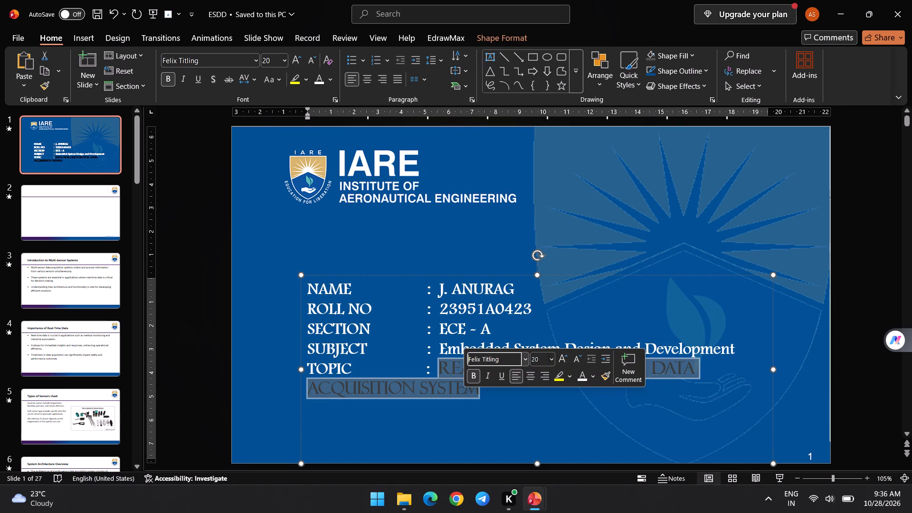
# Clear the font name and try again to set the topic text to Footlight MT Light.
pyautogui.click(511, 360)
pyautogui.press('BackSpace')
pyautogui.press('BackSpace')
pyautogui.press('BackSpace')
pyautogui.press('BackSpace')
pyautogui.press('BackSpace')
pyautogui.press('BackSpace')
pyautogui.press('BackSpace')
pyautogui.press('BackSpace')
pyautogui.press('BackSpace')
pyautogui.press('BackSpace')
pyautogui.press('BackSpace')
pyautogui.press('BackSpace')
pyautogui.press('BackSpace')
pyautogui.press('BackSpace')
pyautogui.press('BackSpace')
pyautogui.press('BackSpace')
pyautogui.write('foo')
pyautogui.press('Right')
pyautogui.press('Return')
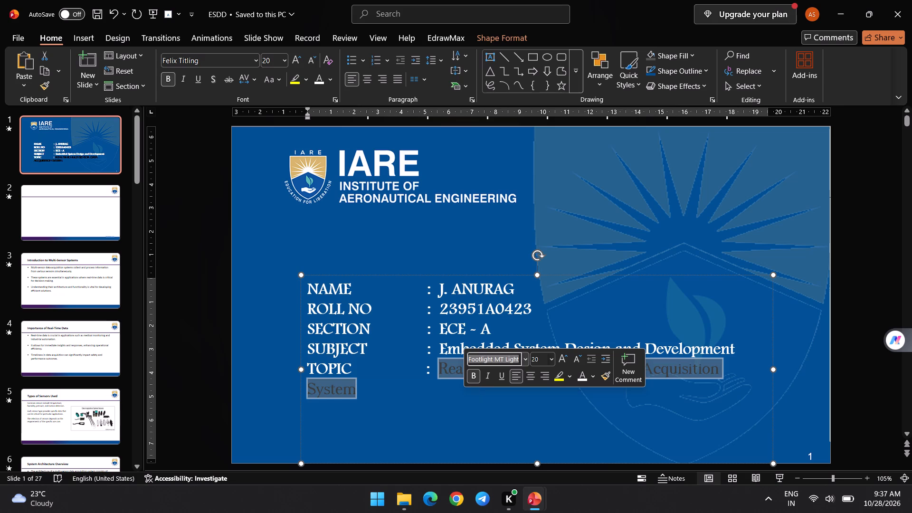
# Colour the pasted topic text on the title slide white.
pyautogui.click(585, 374)
pyautogui.click(535, 414)
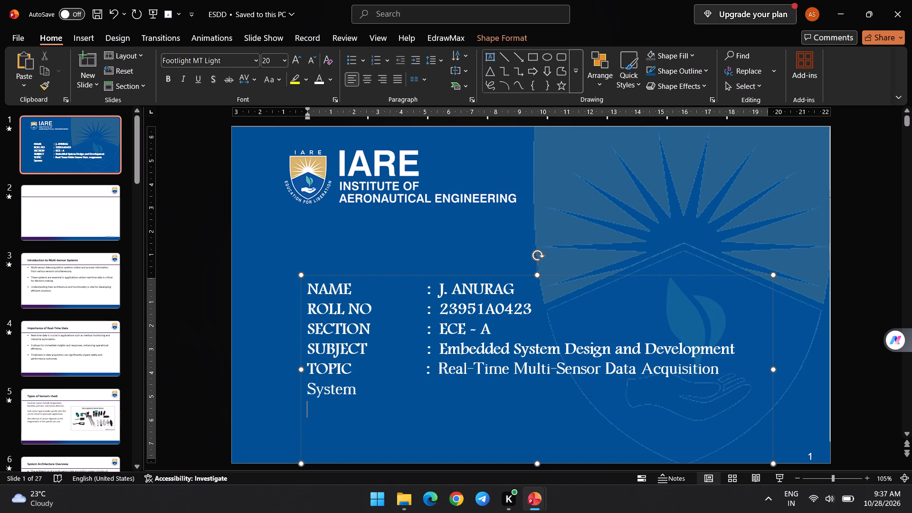
# Set the font of the topic "Real-Time Multi-Sensor Data Acquisition System" to Footlight MT Light.
pyautogui.moveTo(444, 370); pyautogui.dragTo(453, 387)
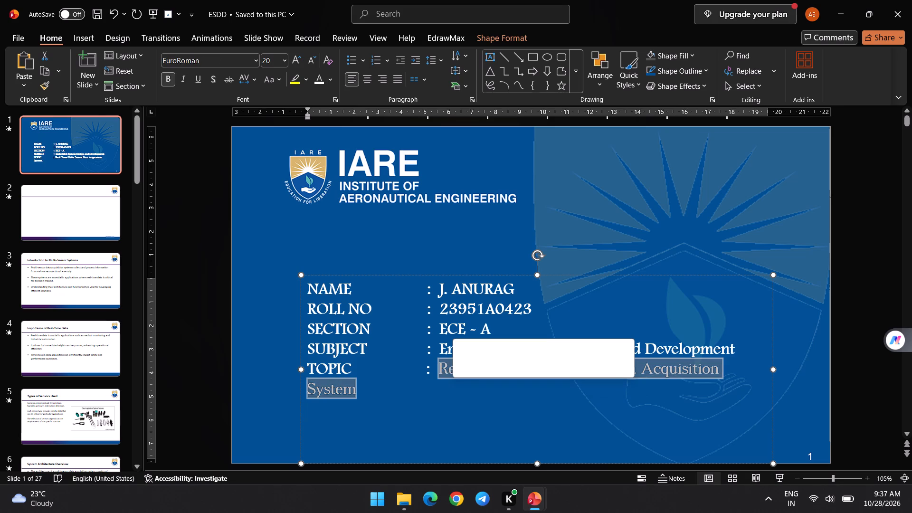
pyautogui.click(486, 348)
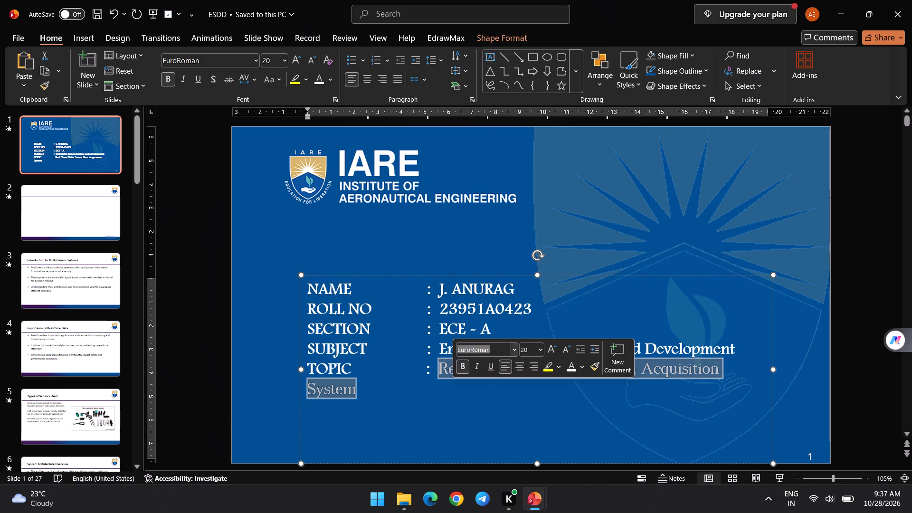
pyautogui.write('foo')
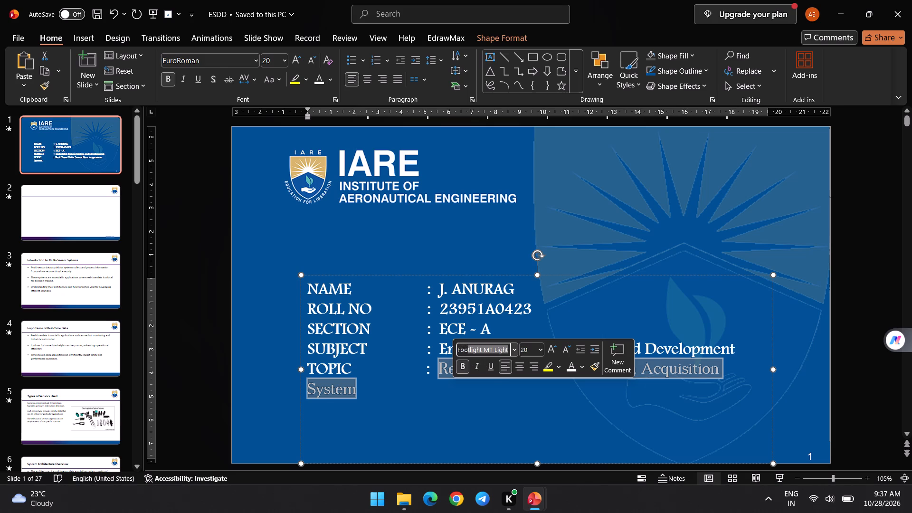
pyautogui.press('Return')
pyautogui.click(472, 386)
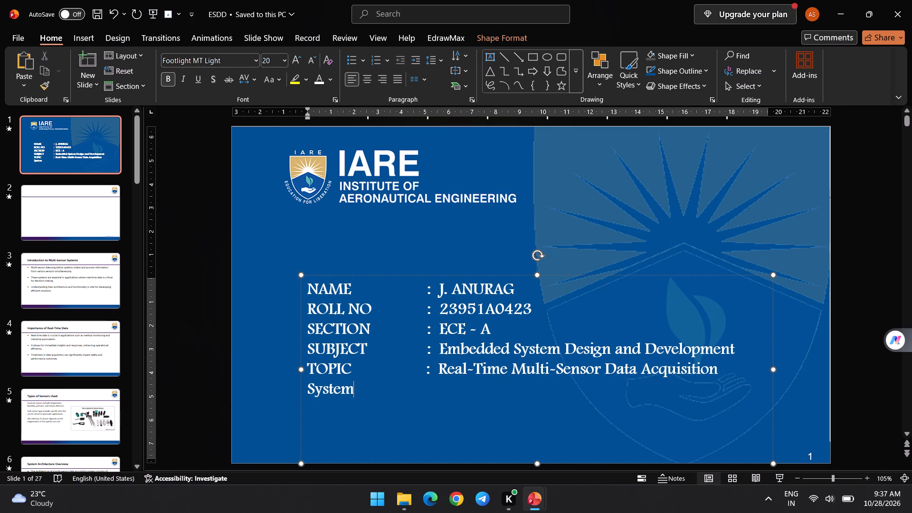
# Indent the topic's second line so "System" starts directly beneath "Real-Time", and save the ESDD presentation.
pyautogui.click(309, 392)
pyautogui.press('Tab')
pyautogui.press('Tab')
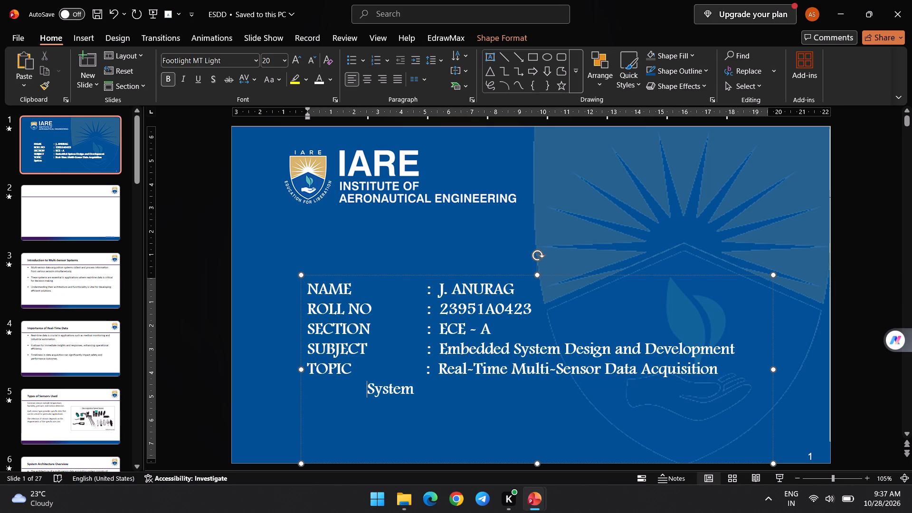
pyautogui.press('Tab')
pyautogui.press('space')
pyautogui.press('space')
pyautogui.press('space')
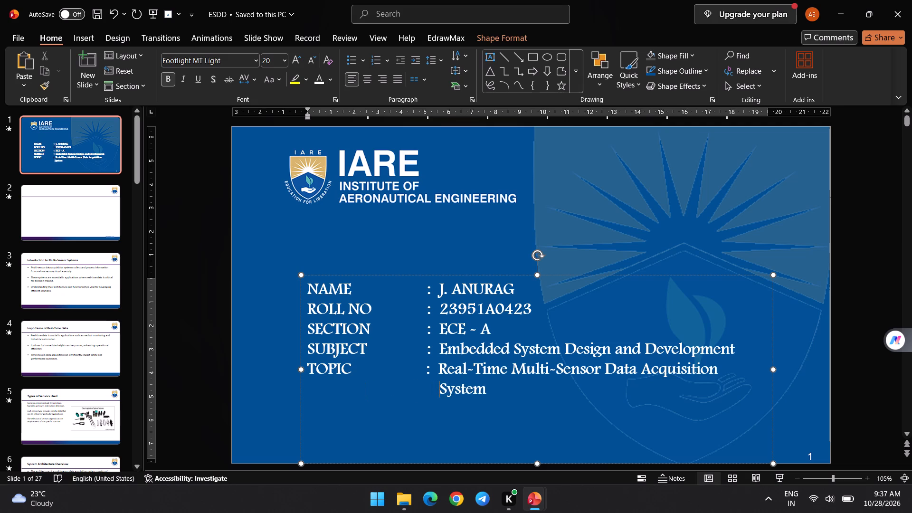
pyautogui.hotkey('ctrl', 's')
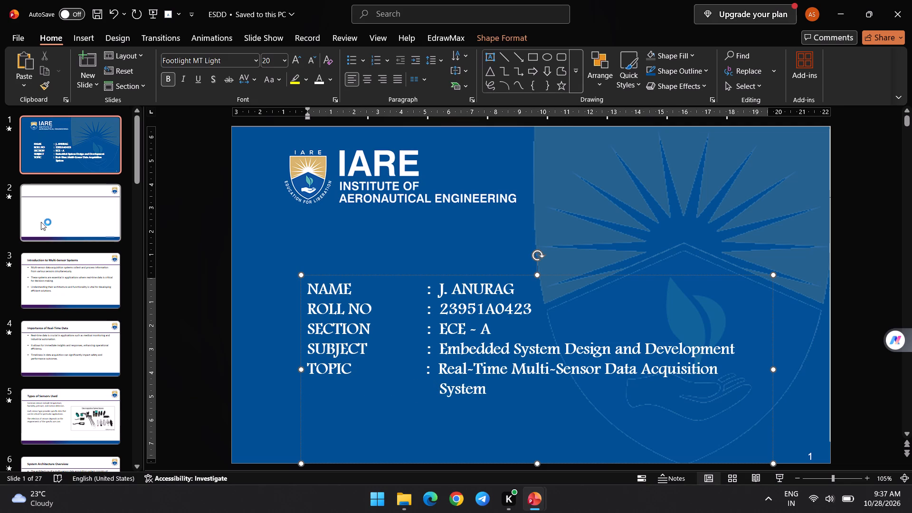
# Delete the emptied heading slide after the title slide, then save and close the ESDD presentation.
pyautogui.click(41, 222)
pyautogui.press('Delete')
pyautogui.hotkey('ctrl', 's')
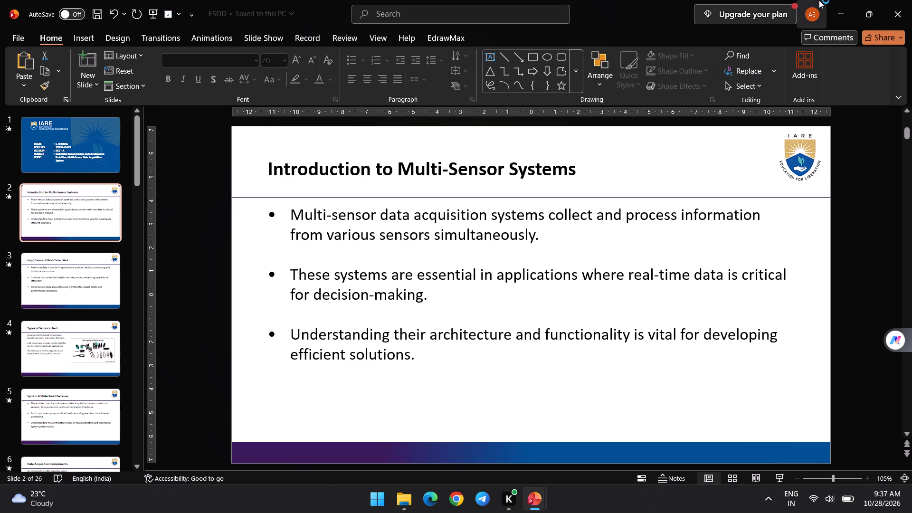
pyautogui.click(910, 4)
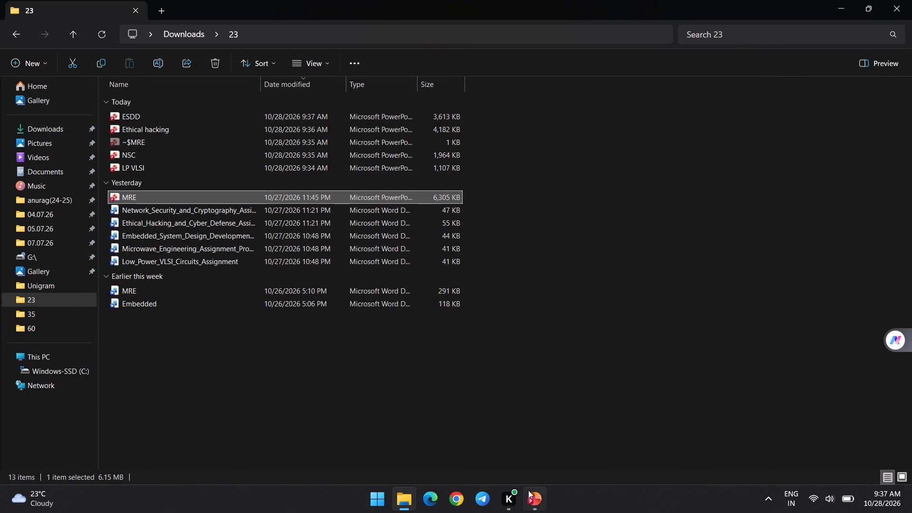
# In the MRE presentation, cut the heading "Missile Tracking Radar" from slide 2 and delete that slide.
pyautogui.click(525, 471)
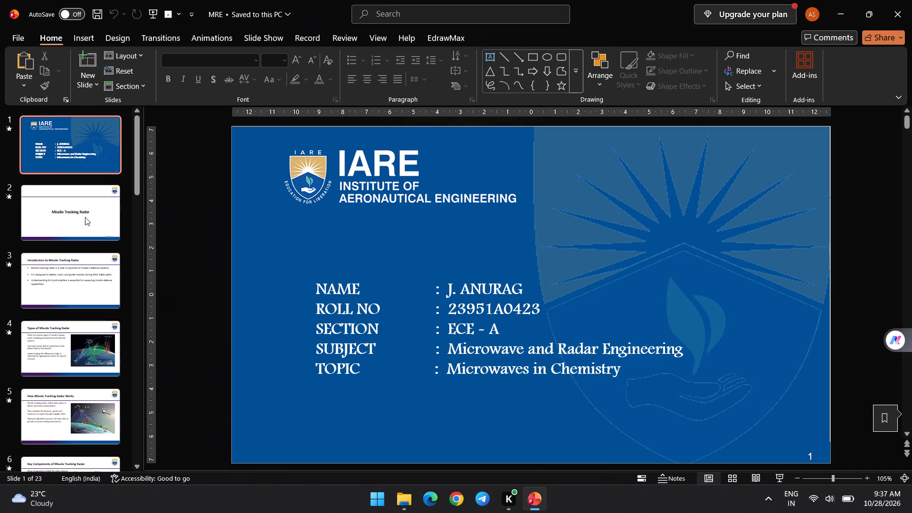
pyautogui.click(85, 217)
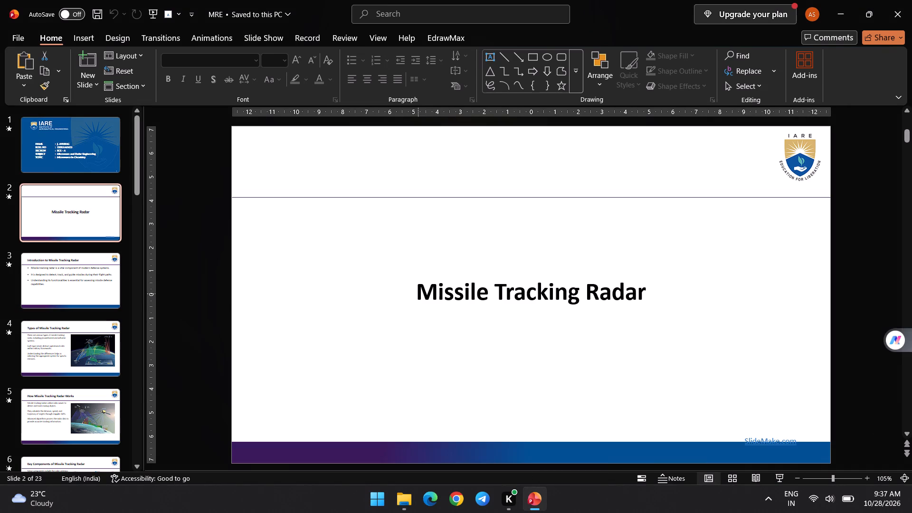
pyautogui.moveTo(418, 294); pyautogui.dragTo(724, 271)
pyautogui.hotkey('ctrl', 'x')
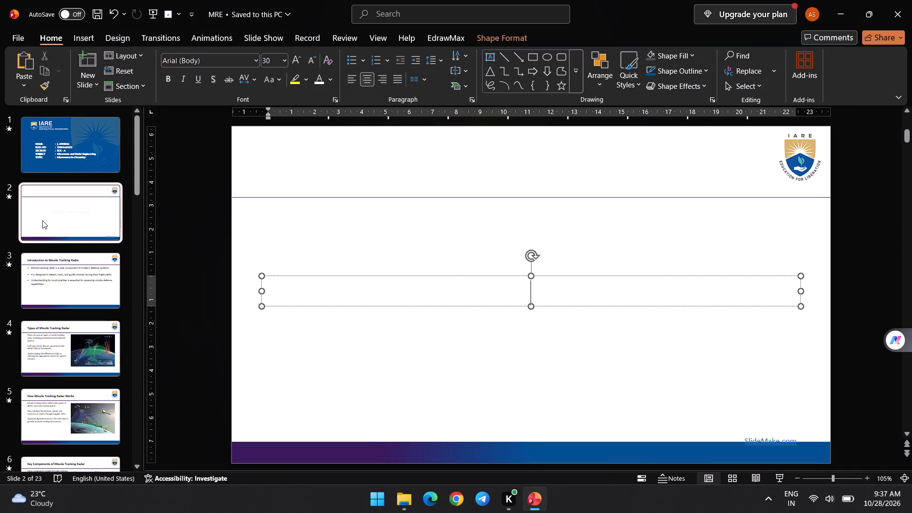
pyautogui.click(42, 219)
pyautogui.press('Delete')
# Replace the topic "Microwaves in Chemistry" on the title slide with the cut text "Missile Tracking Radar".
pyautogui.click(50, 139)
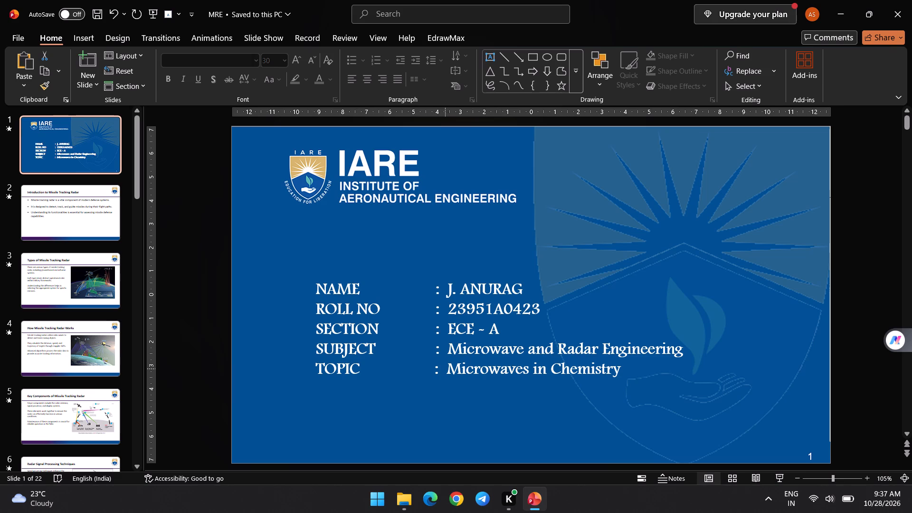
pyautogui.moveTo(449, 369); pyautogui.dragTo(630, 362)
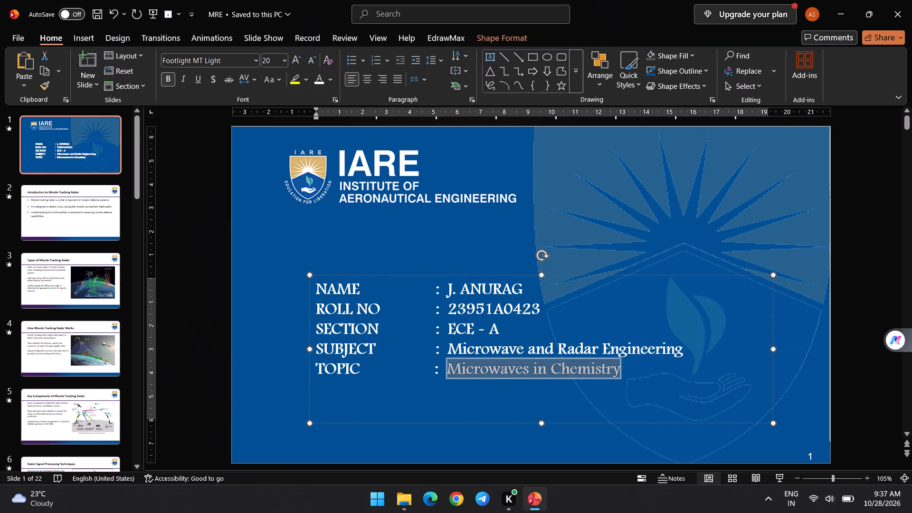
pyautogui.hotkey('ctrl', 'v')
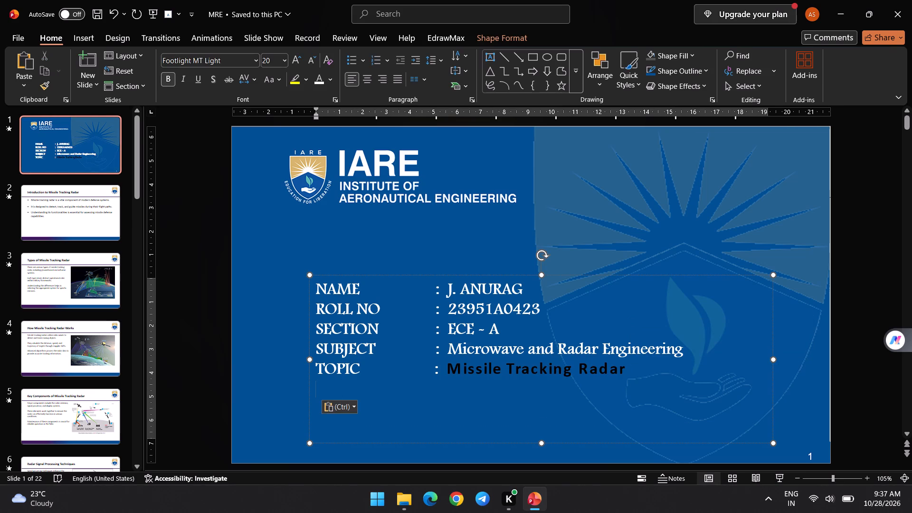
# Format the topic "Missile Tracking Radar" in Footlight MT Light with white text.
pyautogui.moveTo(449, 368); pyautogui.dragTo(604, 363)
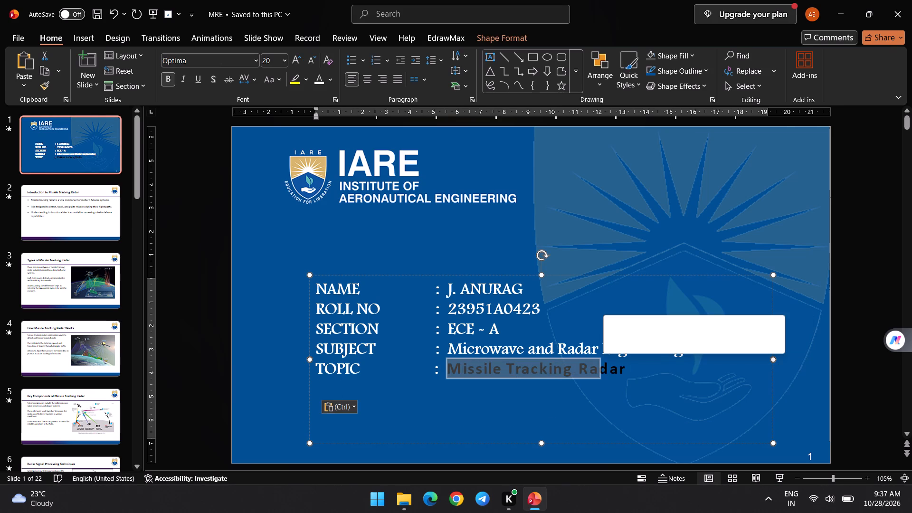
pyautogui.moveTo(626, 371); pyautogui.dragTo(451, 375)
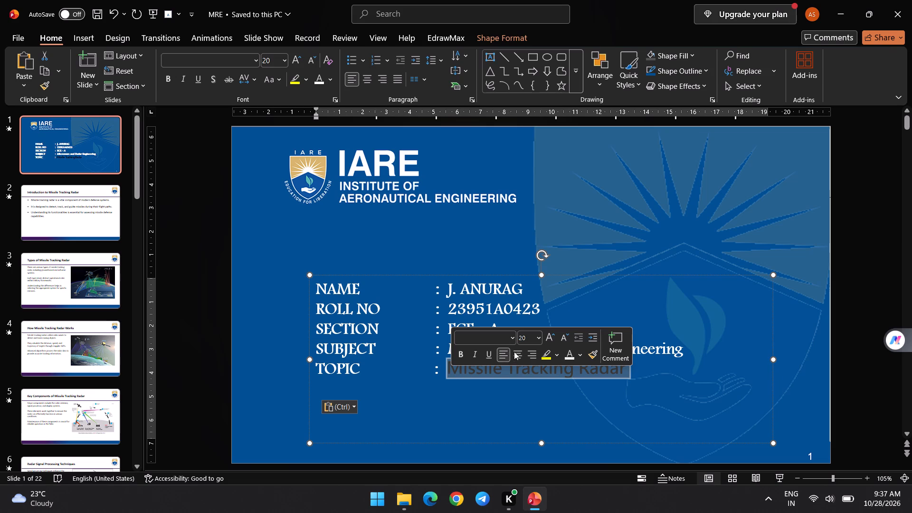
pyautogui.click(489, 336)
pyautogui.write('foo')
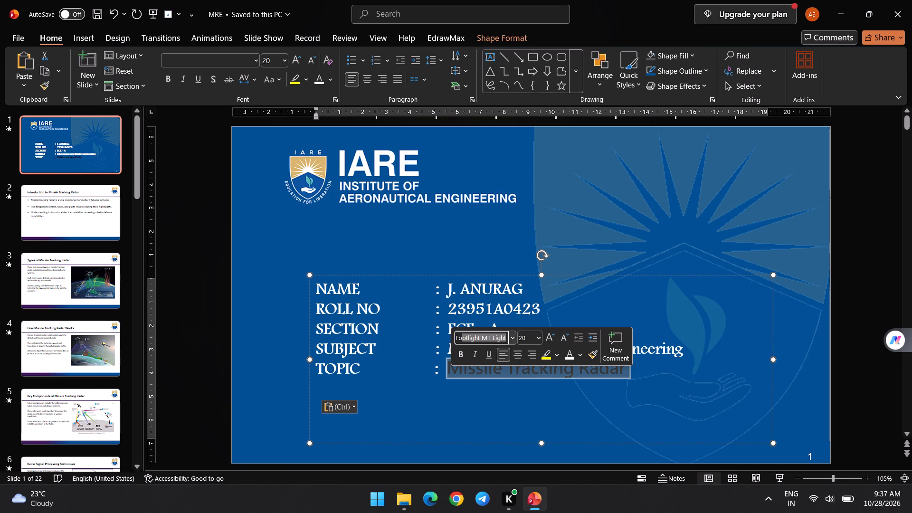
pyautogui.press('Right')
pyautogui.press('Return')
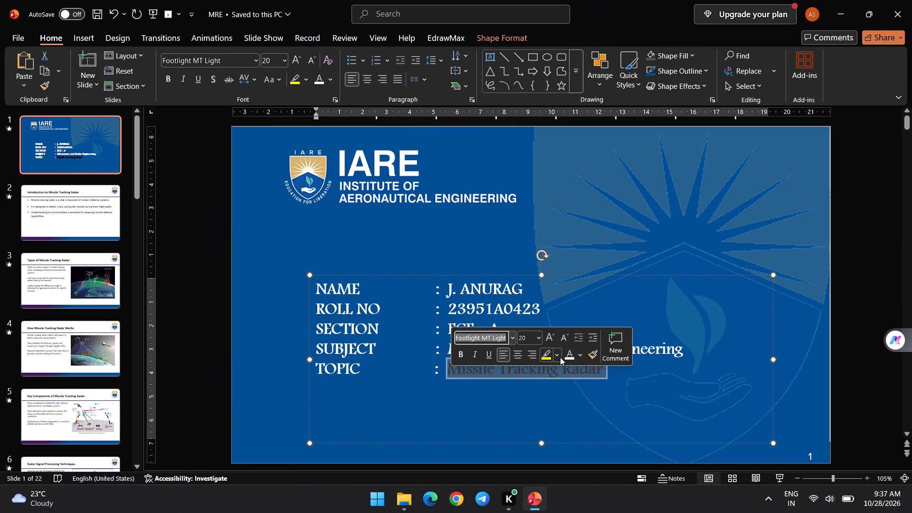
pyautogui.click(567, 357)
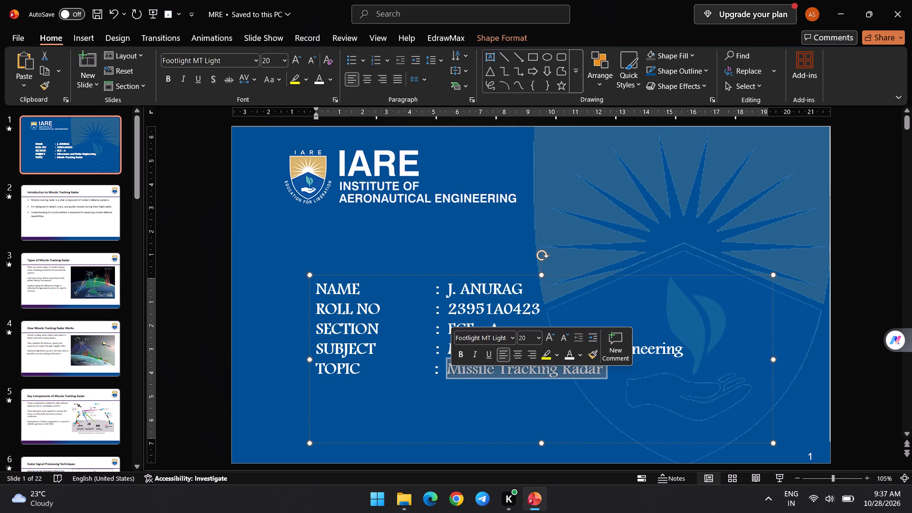
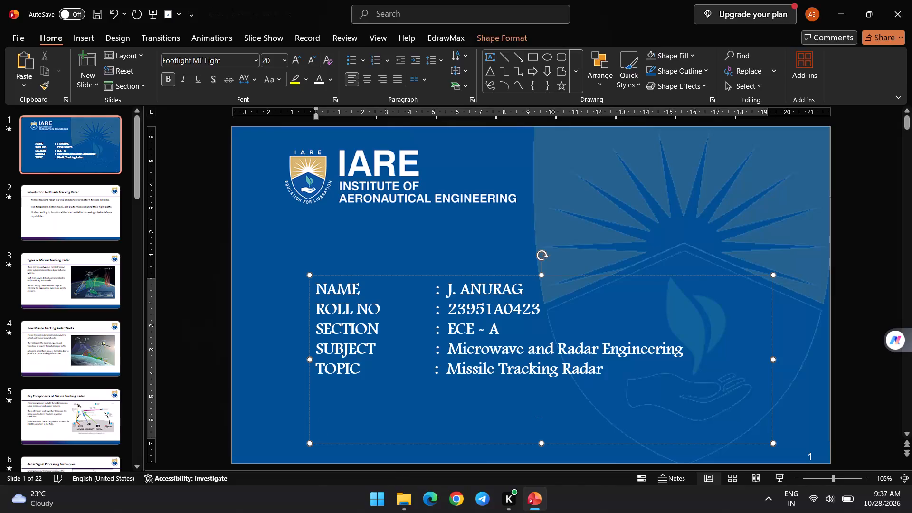
# Close the MRE presentation.
pyautogui.click(903, 9)
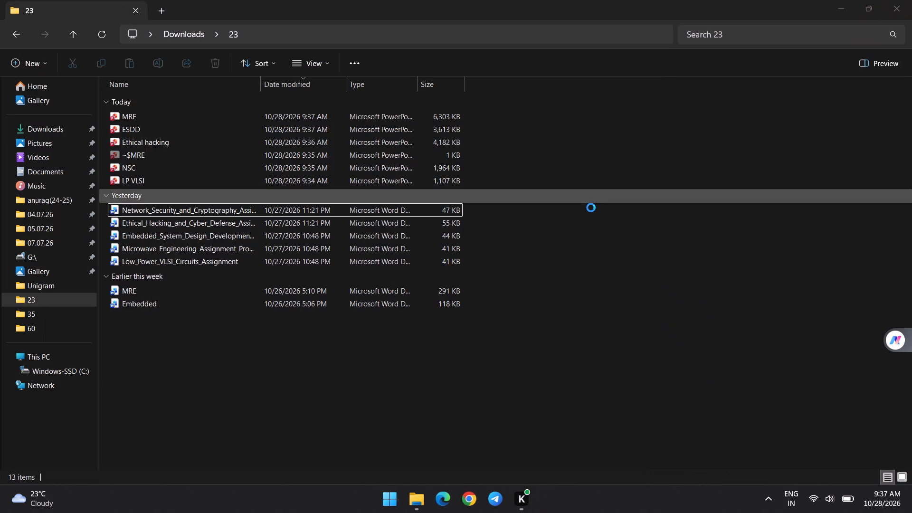
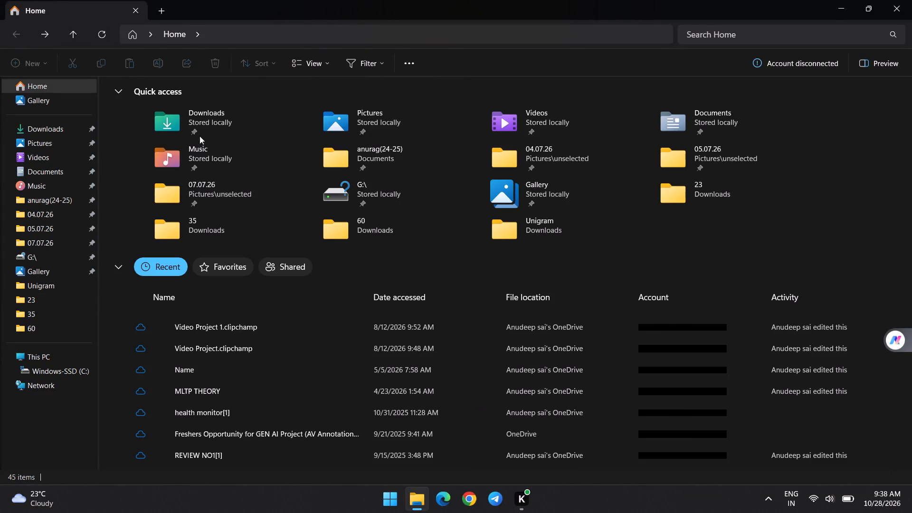
# Open the Ethical hacking 35 presentation from folder 35 in Downloads.
pyautogui.doubleClick(228, 128)
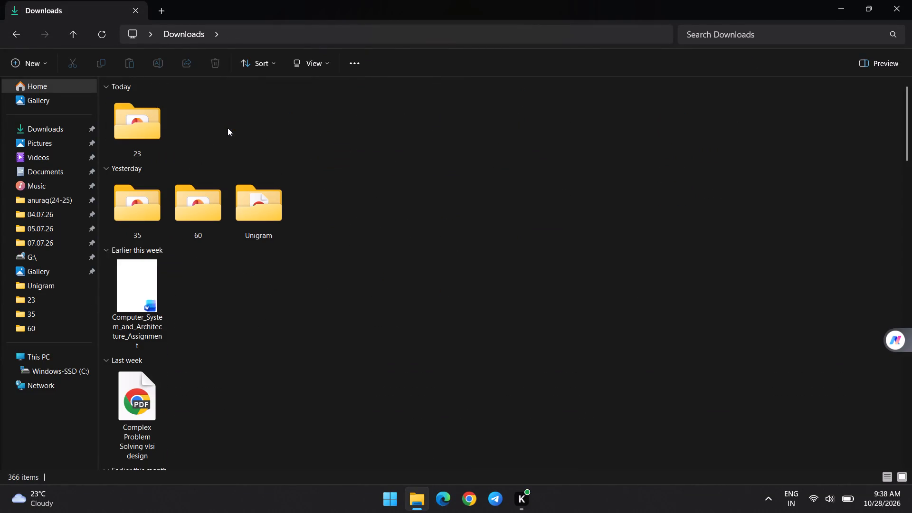
pyautogui.doubleClick(152, 210)
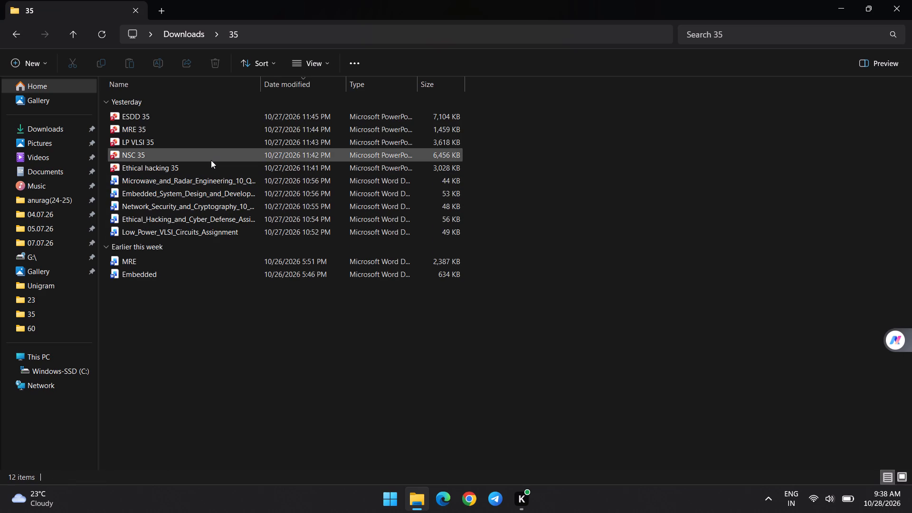
pyautogui.doubleClick(210, 162)
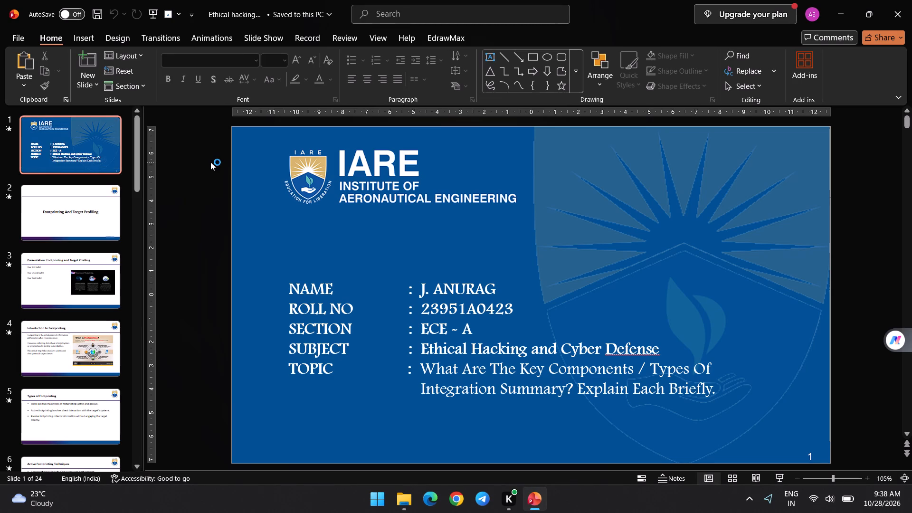
# Replace the NAME entry on the Ethical hacking title slide with the new student's initial and name.
pyautogui.moveTo(421, 290); pyautogui.dragTo(489, 290)
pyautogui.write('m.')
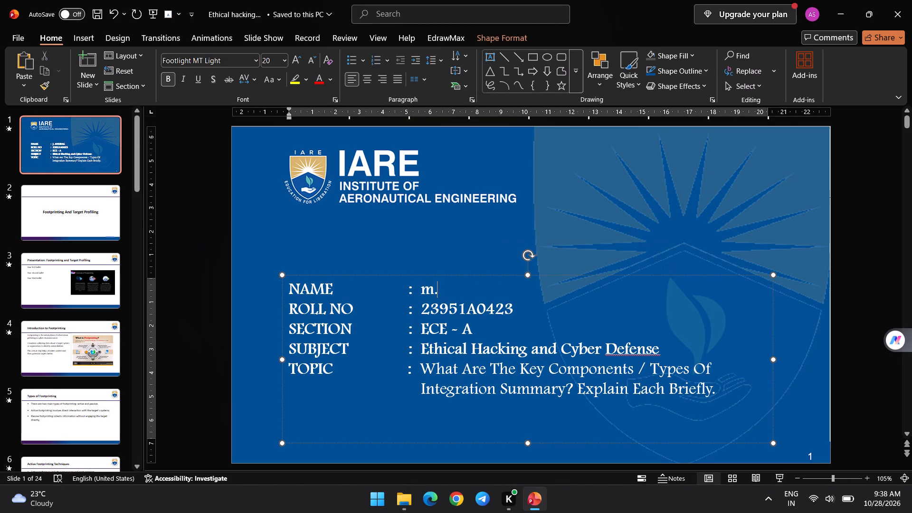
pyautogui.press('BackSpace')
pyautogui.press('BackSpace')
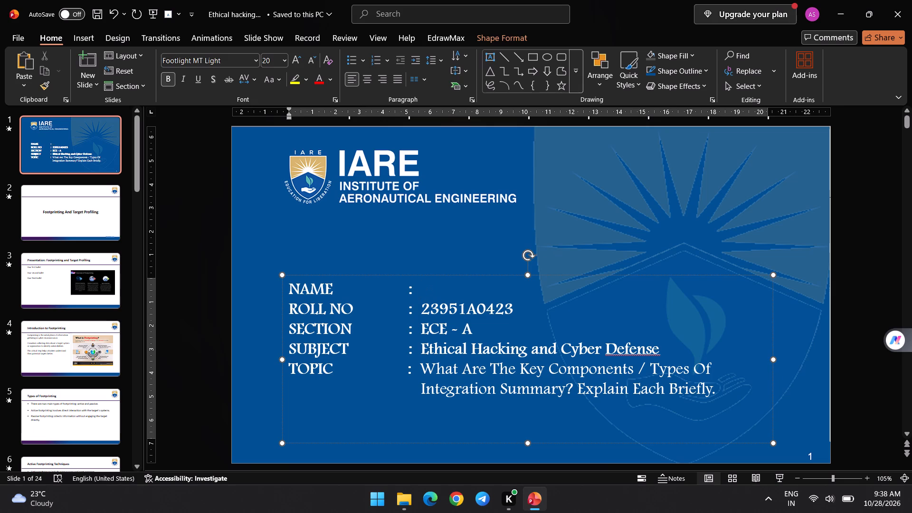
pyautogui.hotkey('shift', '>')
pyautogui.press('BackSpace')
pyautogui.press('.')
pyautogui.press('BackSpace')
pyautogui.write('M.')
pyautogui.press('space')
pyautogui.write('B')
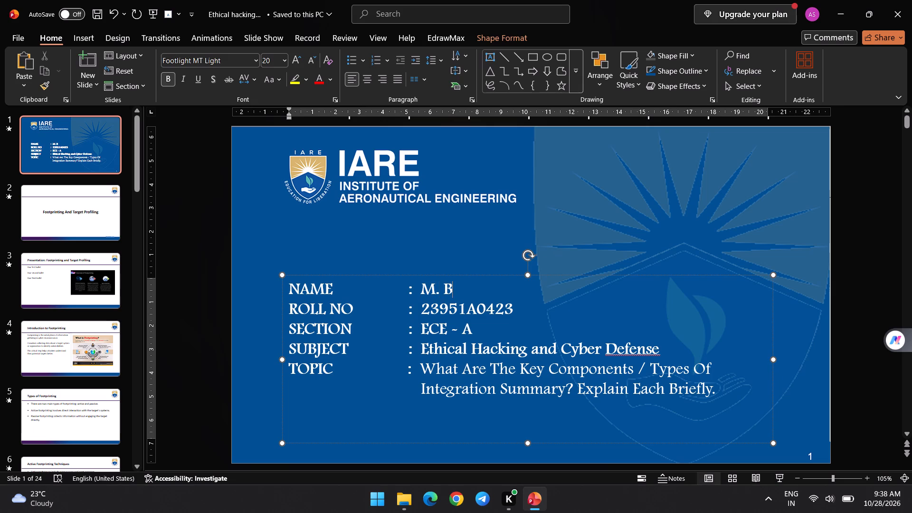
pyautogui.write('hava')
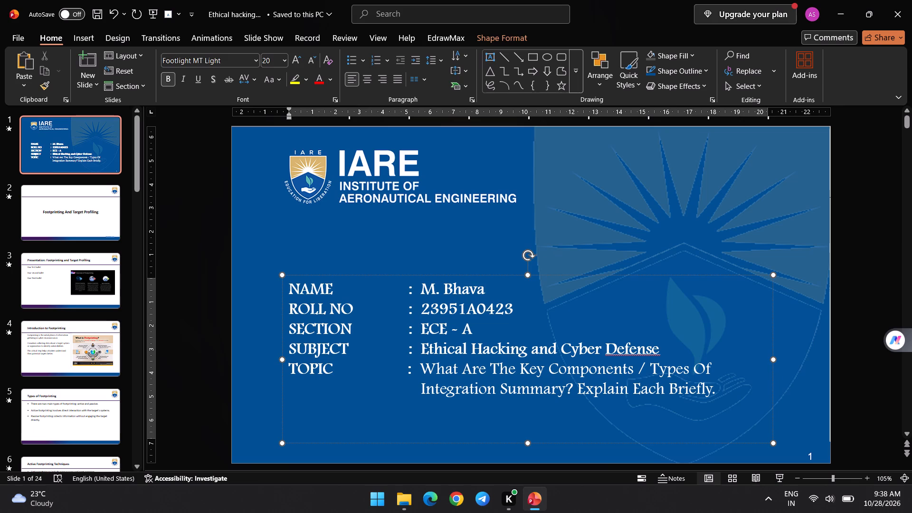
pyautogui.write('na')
# Change the last two digits of the title slide's roll number to match the number in the file name.
pyautogui.click(503, 305)
pyautogui.press('BackSpace')
pyautogui.press('Right')
pyautogui.press('5')
# Copy the new student's name from the title slide's NAME line.
pyautogui.moveTo(503, 286); pyautogui.dragTo(433, 290)
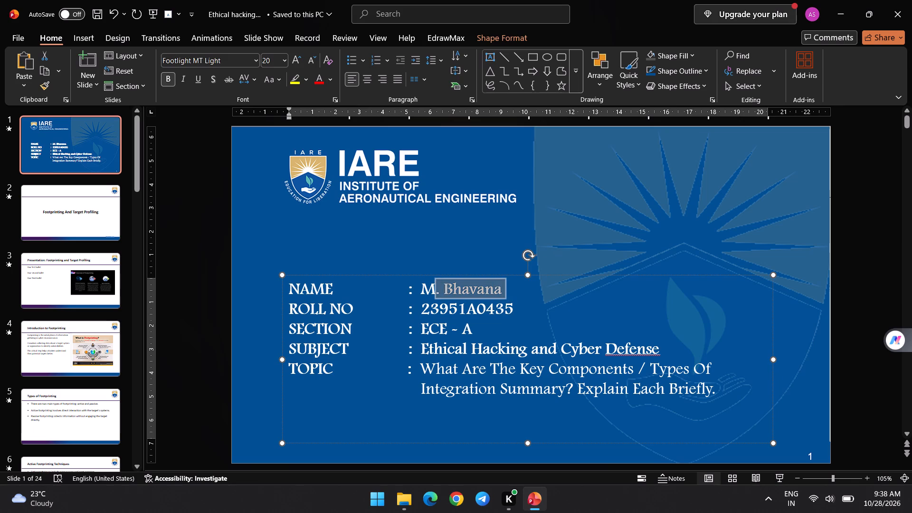
pyautogui.moveTo(433, 290); pyautogui.dragTo(423, 291)
pyautogui.hotkey('ctrl', 'c')
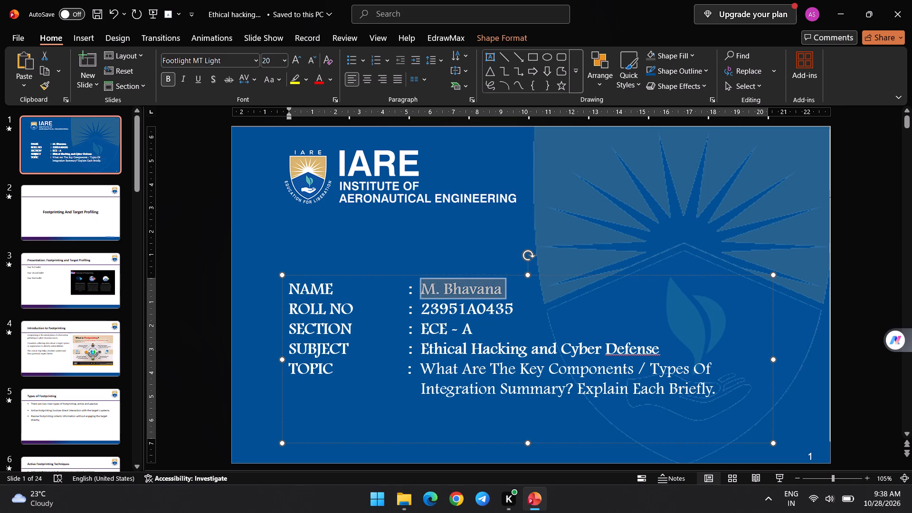
# Set the title slide's SECTION to ECE - C.
pyautogui.click(473, 330)
pyautogui.press('BackSpace')
pyautogui.press('c')
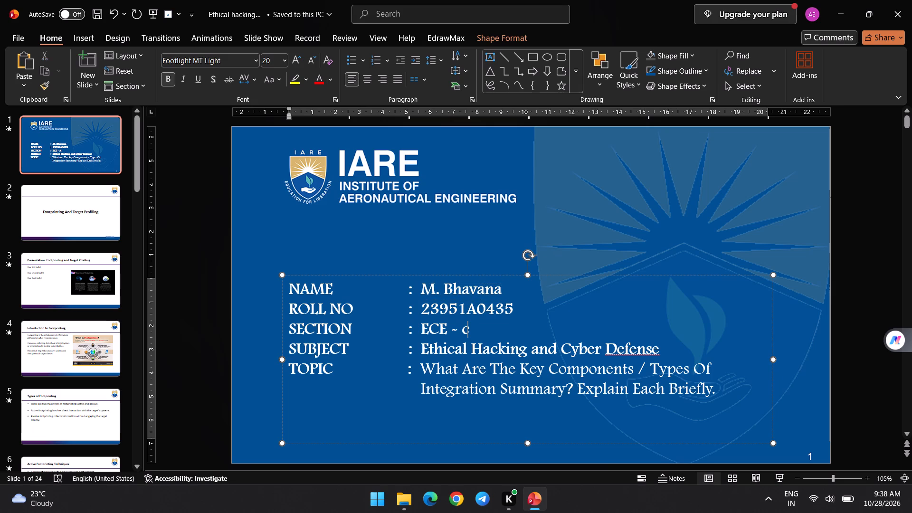
pyautogui.press('BackSpace')
pyautogui.hotkey('shift', 'c')
# Switch to File Explorer and open the LP VLSI 35, NSC 35, MRE 35 and ESDD 35 presentations.
pyautogui.click(836, 18)
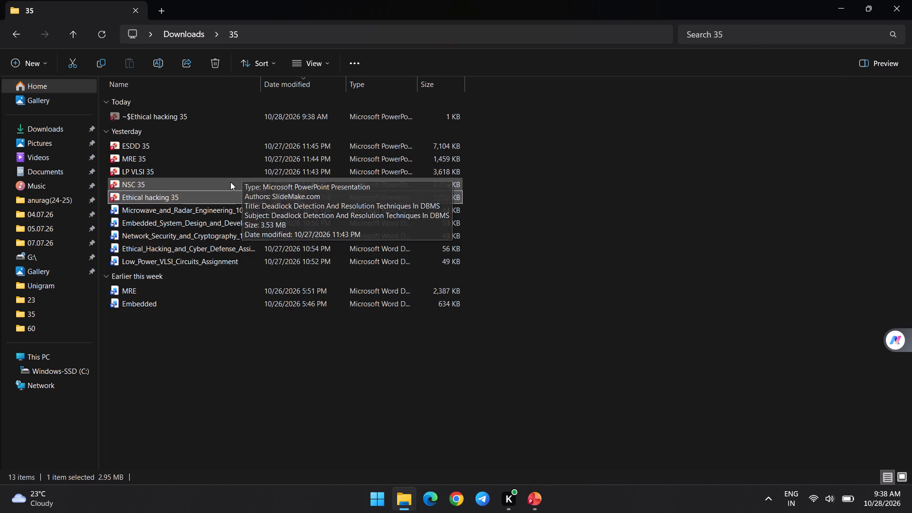
pyautogui.click(227, 185)
pyautogui.moveTo(227, 185); pyautogui.dragTo(216, 171)
pyautogui.click(216, 171)
pyautogui.moveTo(216, 171); pyautogui.dragTo(198, 158)
pyautogui.click(198, 158)
pyautogui.moveTo(198, 158); pyautogui.dragTo(190, 142)
pyautogui.doubleClick(190, 142)
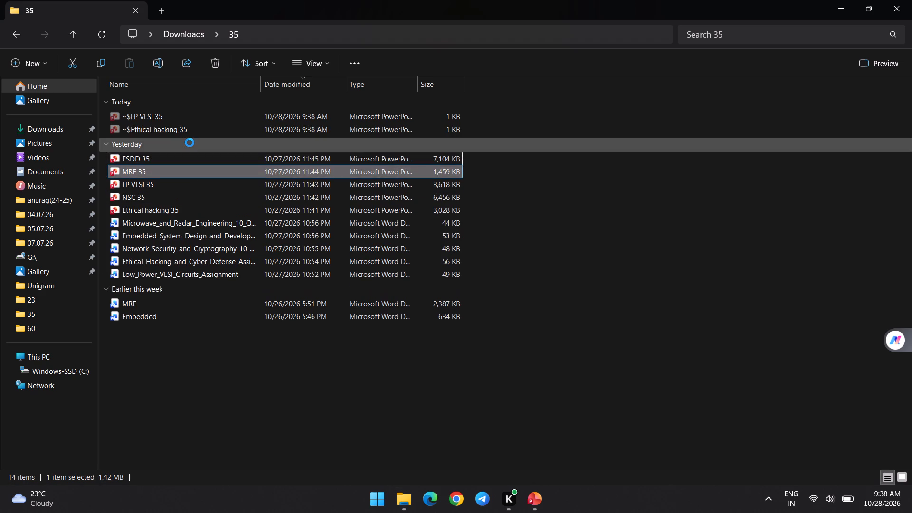
pyautogui.doubleClick(170, 183)
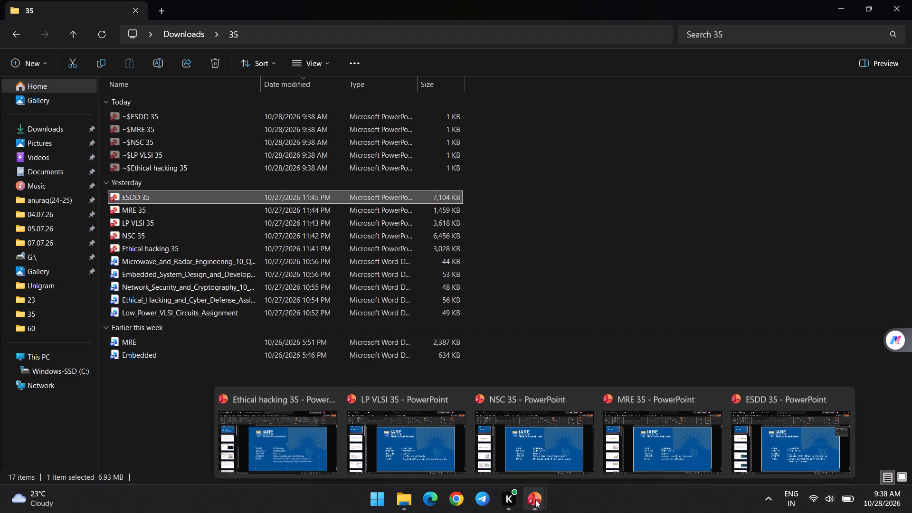
# Switch to the LP VLSI 35 presentation and replace the title slide's NAME entry with the copied student name, without extra characters or line breaks.
pyautogui.click(326, 457)
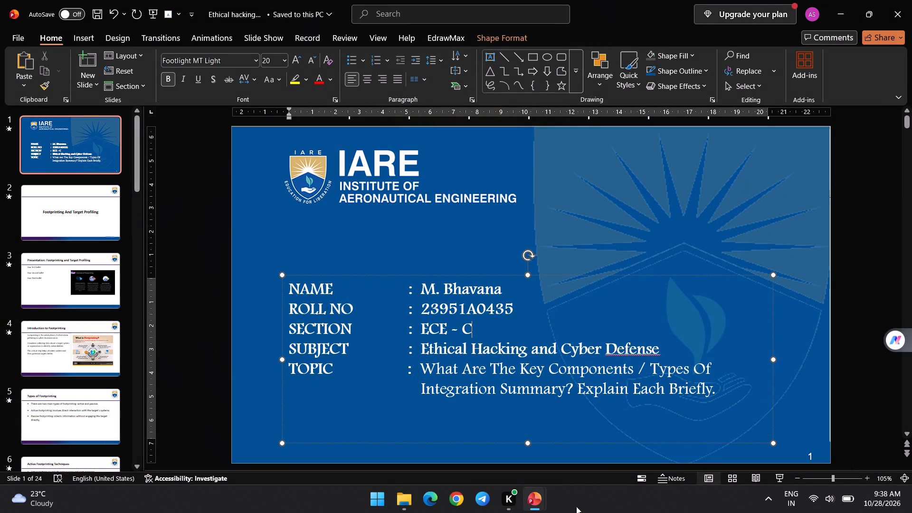
pyautogui.click(409, 450)
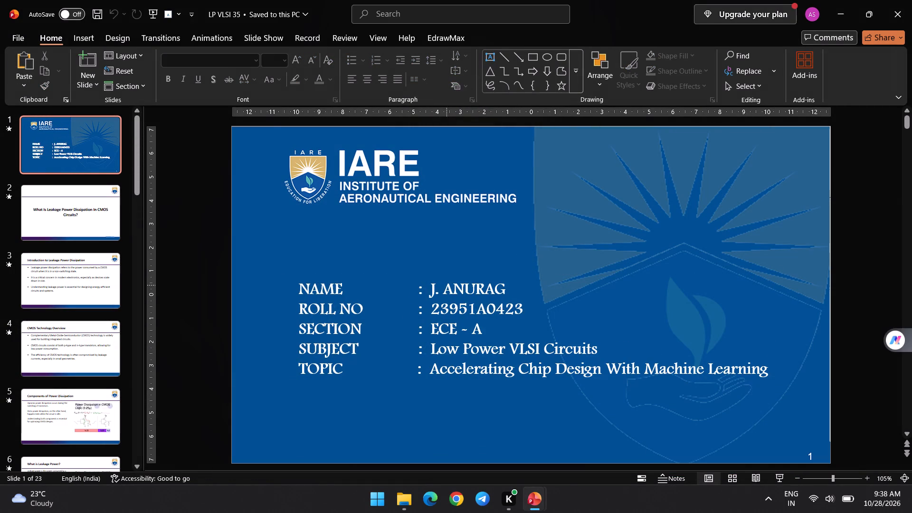
pyautogui.moveTo(427, 292); pyautogui.dragTo(494, 294)
pyautogui.click(494, 294)
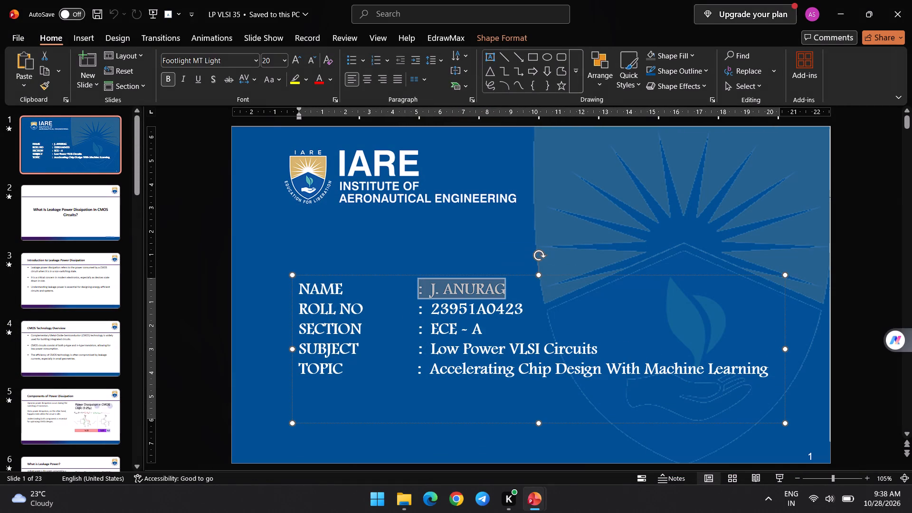
pyautogui.moveTo(435, 292); pyautogui.dragTo(487, 294)
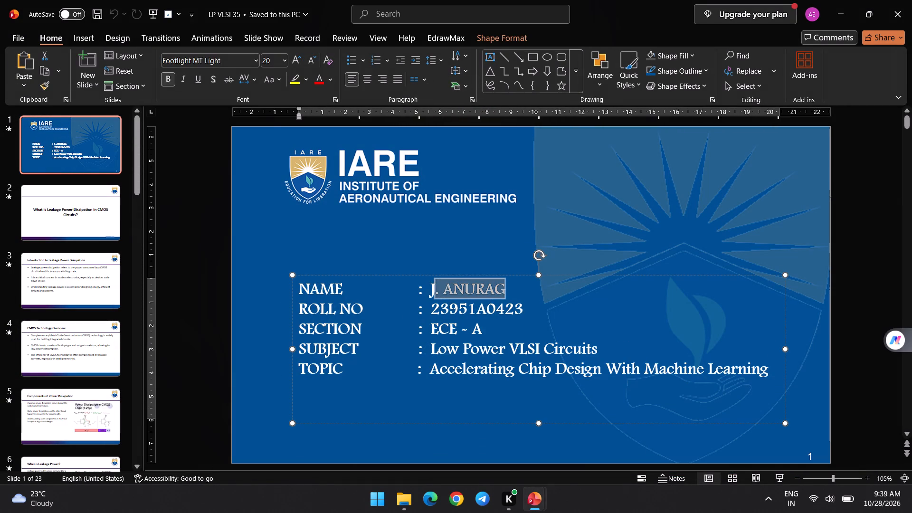
pyautogui.moveTo(487, 294); pyautogui.dragTo(490, 294)
pyautogui.hotkey('ctrl', 'v')
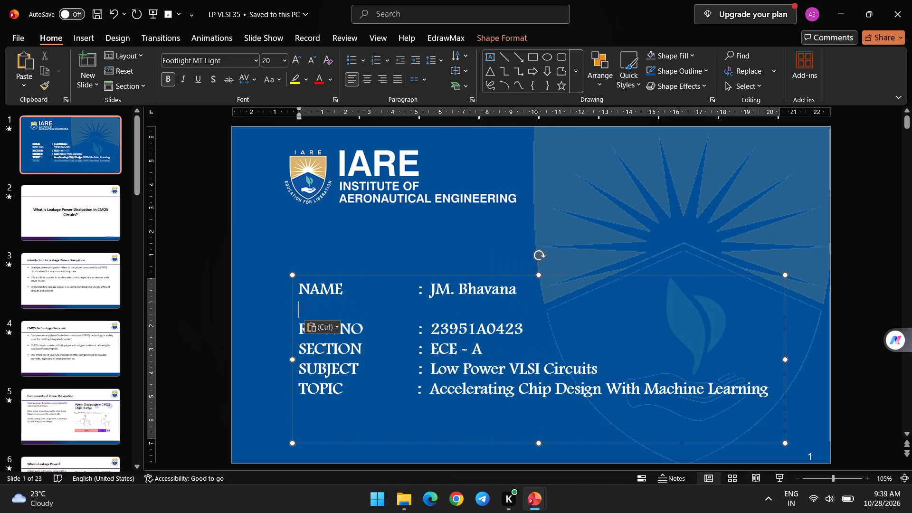
pyautogui.press('BackSpace')
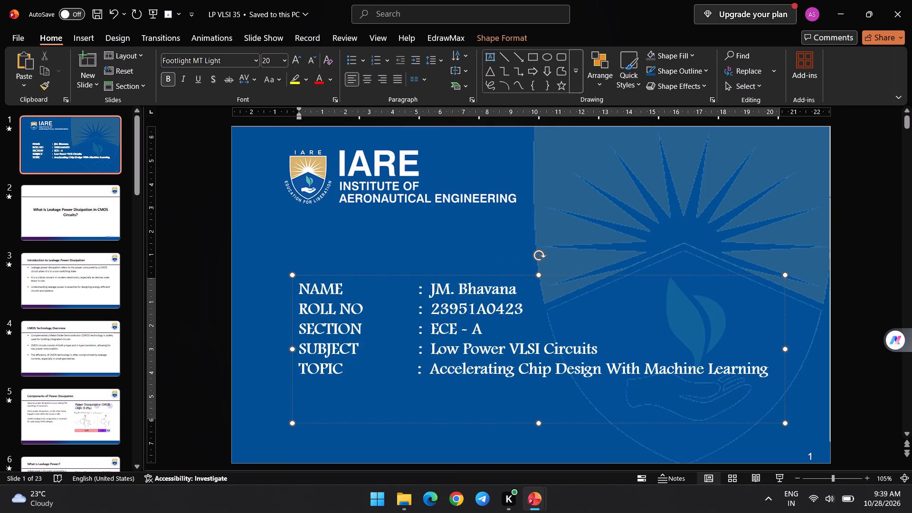
pyautogui.click(437, 289)
pyautogui.press('BackSpace')
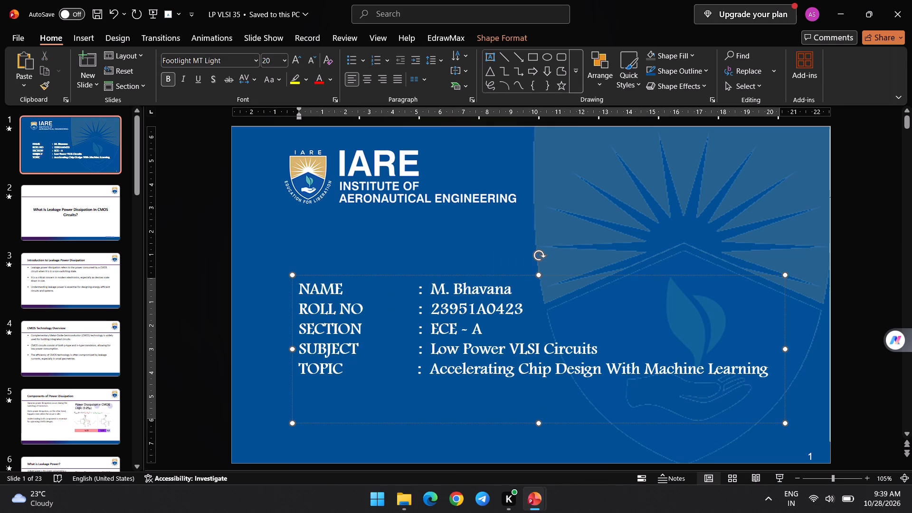
# Set the SECTION on the LP VLSI title slide to ECE - C.
pyautogui.press('Down')
pyautogui.press('Down')
pyautogui.press('Right')
pyautogui.press('Right')
pyautogui.press('Right')
pyautogui.press('Right')
pyautogui.press('Right')
pyautogui.press('Right')
pyautogui.press('Delete')
pyautogui.press('c')
# Change the LP VLSI title slide's roll number so its last two digits match the file name, and save the presentation.
pyautogui.press('Up')
pyautogui.press('Right')
pyautogui.press('Right')
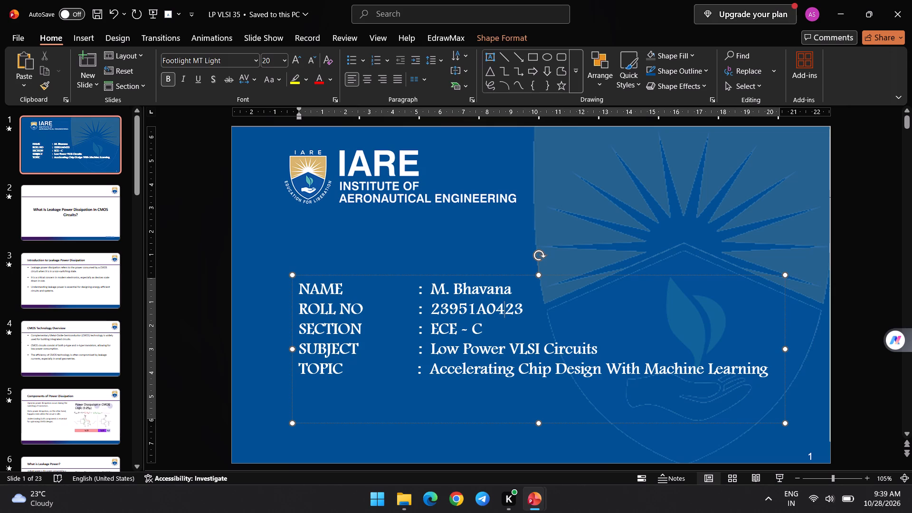
pyautogui.press('Delete')
pyautogui.press('Right')
pyautogui.press('5')
pyautogui.hotkey('ctrl', 's')
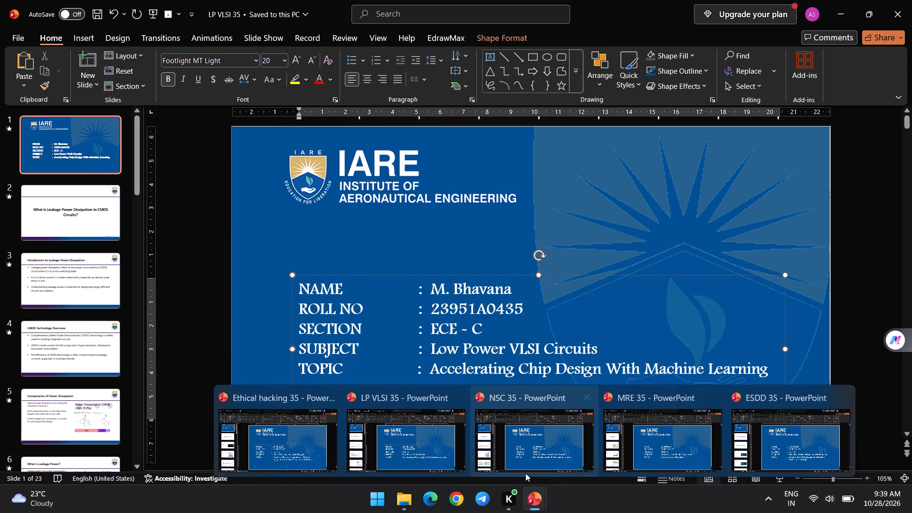
# Switch to the NSC 35 presentation and replace the title slide's NAME entry with the copied student name.
pyautogui.click(523, 462)
pyautogui.moveTo(525, 290); pyautogui.dragTo(448, 290)
pyautogui.hotkey('ctrl', 'v')
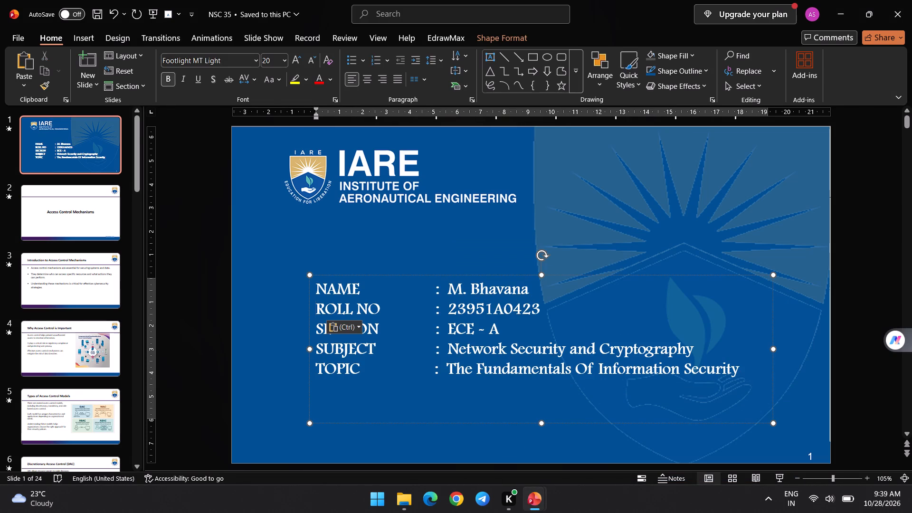
# Change the last two digits of the NSC title slide's roll number to match the number in the file name.
pyautogui.click(532, 313)
pyautogui.press('BackSpace')
pyautogui.press('Right')
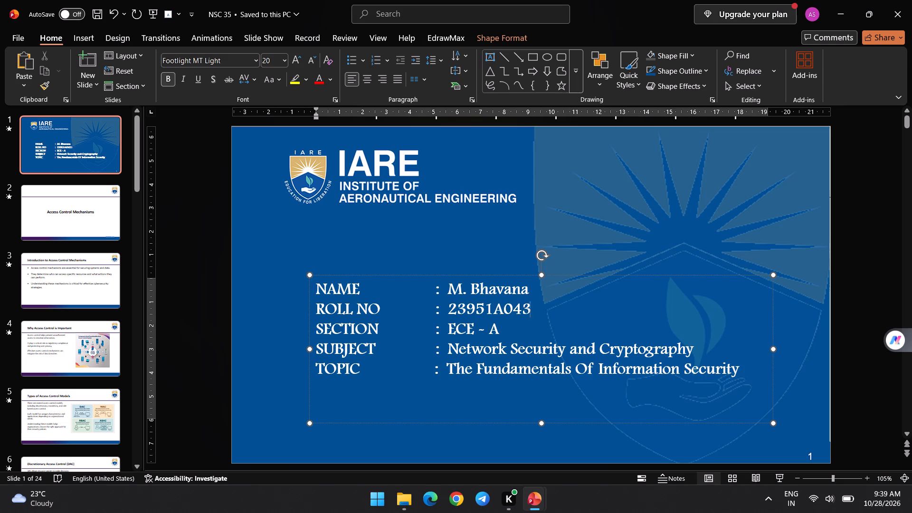
pyautogui.press('5')
# Set the SECTION on the NSC title slide to ECE - C.
pyautogui.click(502, 331)
pyautogui.press('BackSpace')
pyautogui.press('c')
# Save the NSC 35 presentation.
pyautogui.hotkey('ctrl', 's')
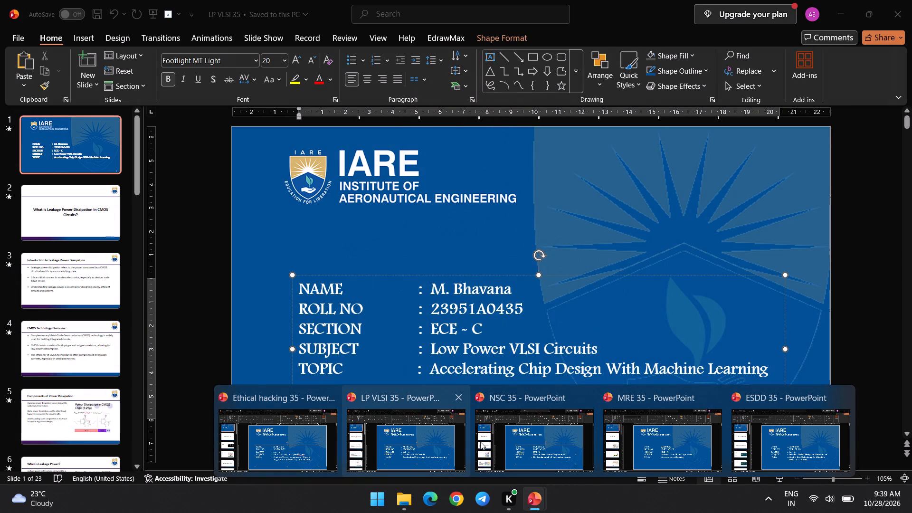
# Switch to the MRE 35 presentation and change the last two digits of the title slide's roll number to match the file name.
pyautogui.click(626, 437)
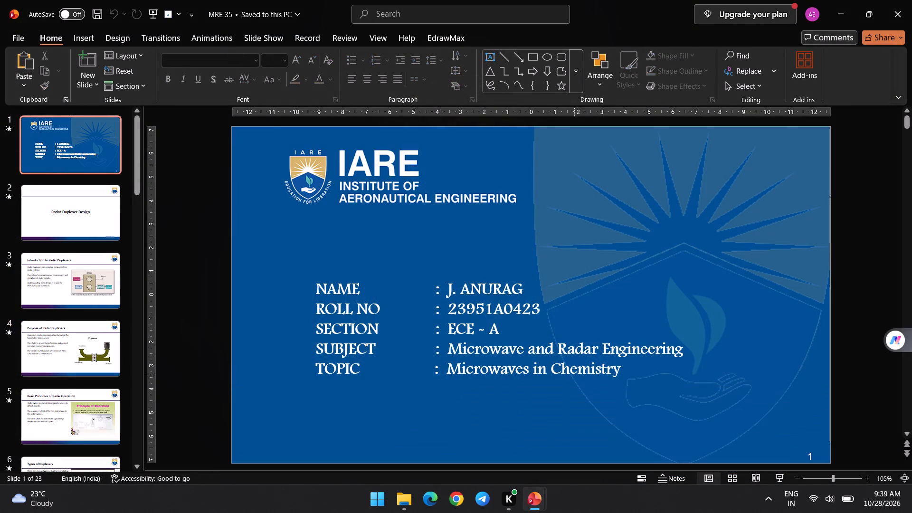
pyautogui.click(533, 311)
pyautogui.press('BackSpace')
pyautogui.press('Right')
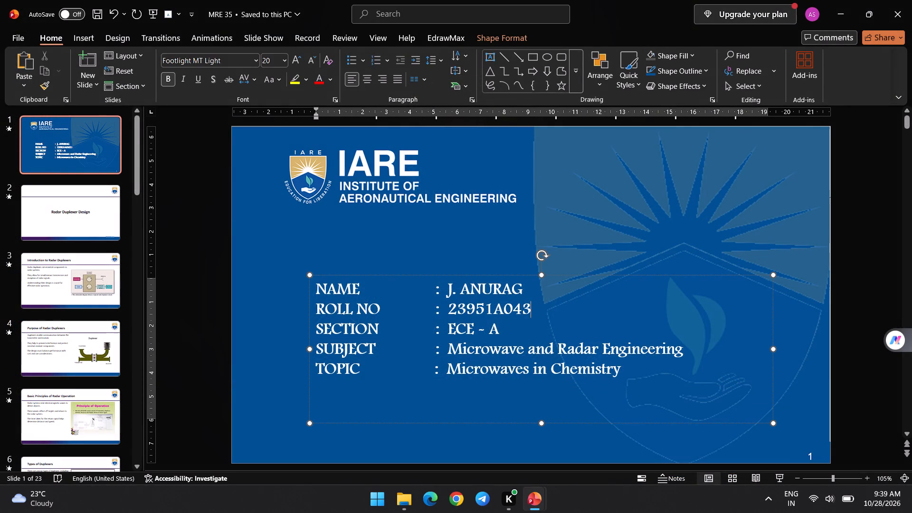
pyautogui.press('5')
# Set the SECTION on the MRE title slide to ECE - C.
pyautogui.press('Down')
pyautogui.press('BackSpace')
pyautogui.press('c')
# Replace the NAME entry on the MRE title slide with the copied student name and save the presentation.
pyautogui.moveTo(522, 288); pyautogui.dragTo(447, 286)
pyautogui.hotkey('ctrl', 'v')
pyautogui.hotkey('ctrl', 's')
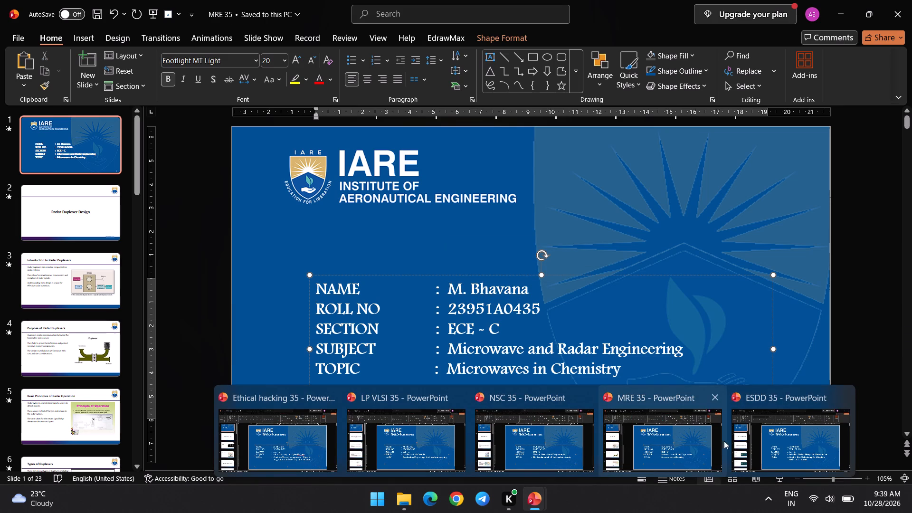
# Switch to the ESDD 35 presentation and change the last two digits of the title slide's roll number to match the file name.
pyautogui.click(741, 439)
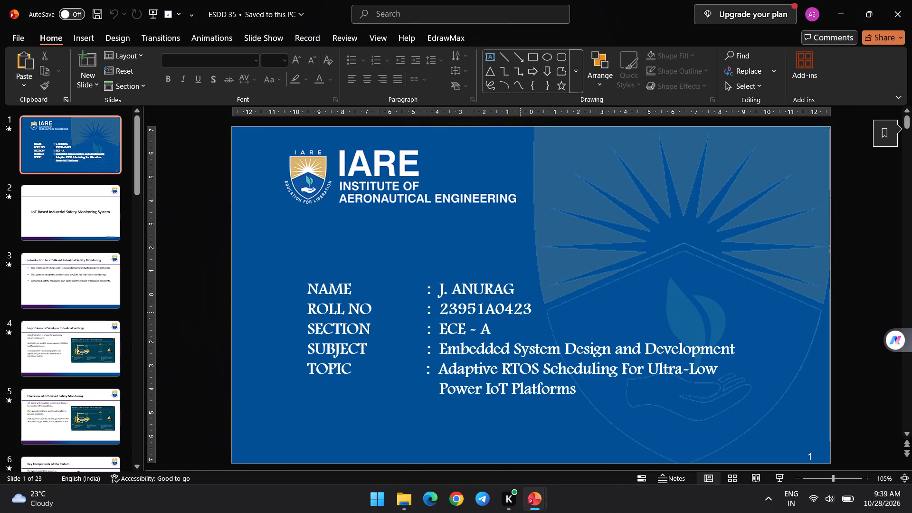
pyautogui.click(522, 313)
pyautogui.press('BackSpace')
pyautogui.press('Right')
pyautogui.press('5')
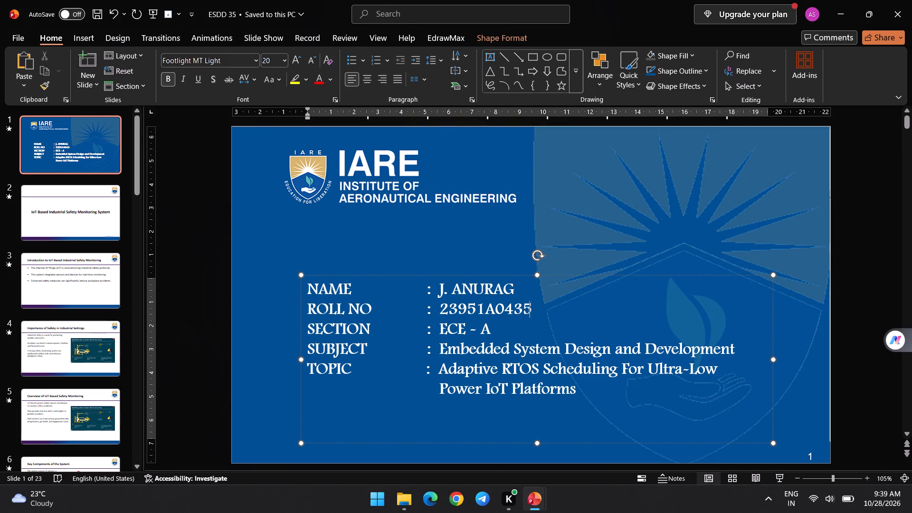
# Set the SECTION on the ESDD title slide to ECE - C.
pyautogui.press('Down')
pyautogui.press('BackSpace')
pyautogui.press('c')
# Replace the NAME entry on the ESDD title slide with the copied student name and save the presentation.
pyautogui.moveTo(516, 287); pyautogui.dragTo(439, 283)
pyautogui.hotkey('ctrl', 'v')
pyautogui.hotkey('ctrl', 's')
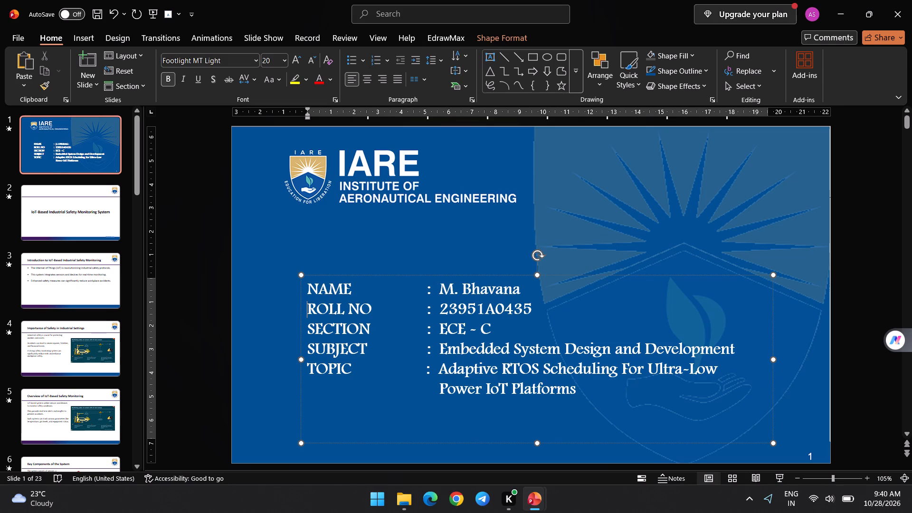
# Cut the heading "IoT-Based Industrial Safety Monitoring System" from slide 2 of the ESDD presentation and delete that slide.
pyautogui.click(564, 192)
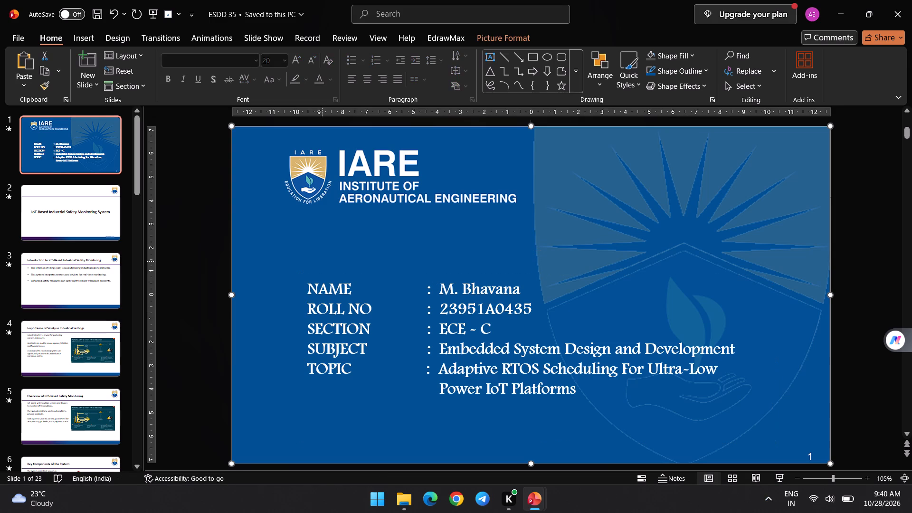
pyautogui.click(45, 233)
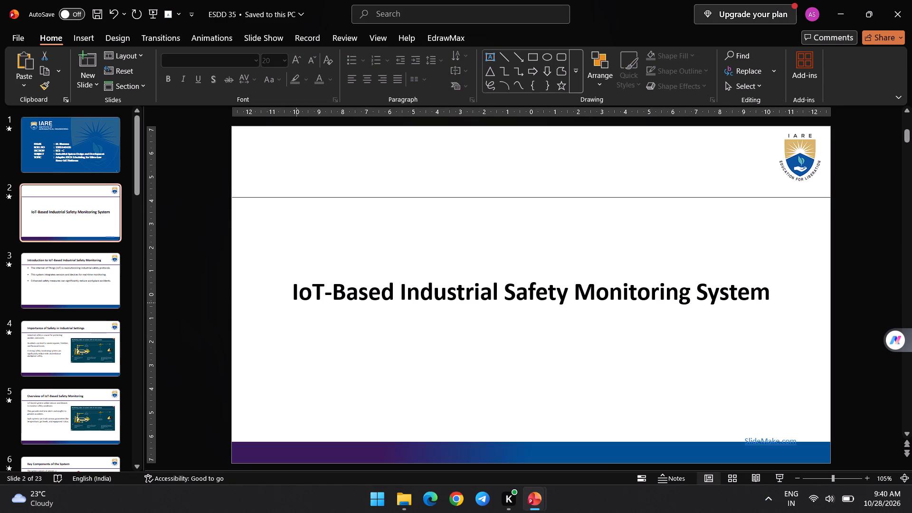
pyautogui.moveTo(292, 295); pyautogui.dragTo(821, 277)
pyautogui.hotkey('ctrl', 'x')
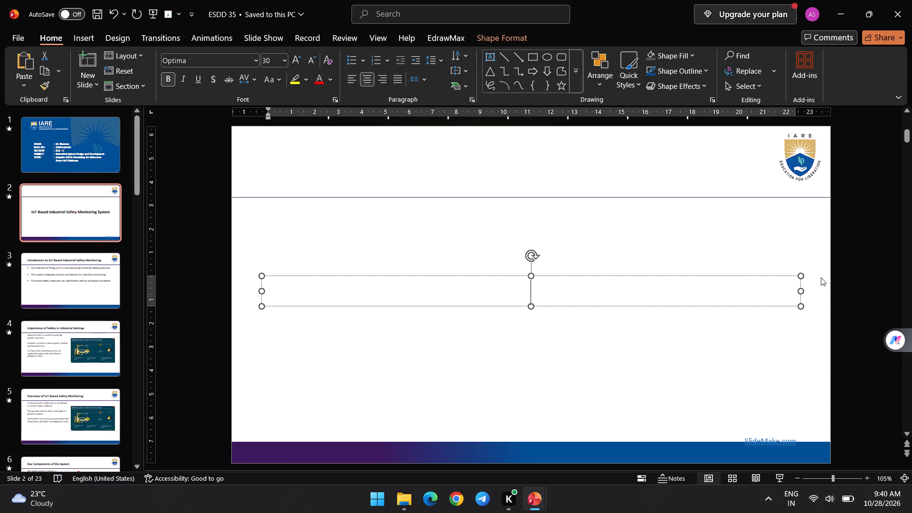
pyautogui.click(80, 209)
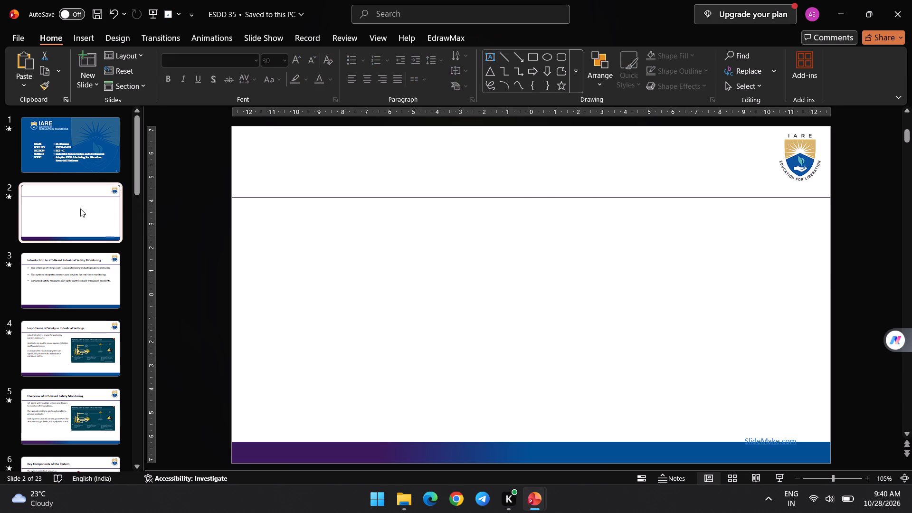
pyautogui.press('Delete')
# Replace the TOPIC entry on the ESDD title slide with the cut heading and indent its wrapped word "System".
pyautogui.press('Up')
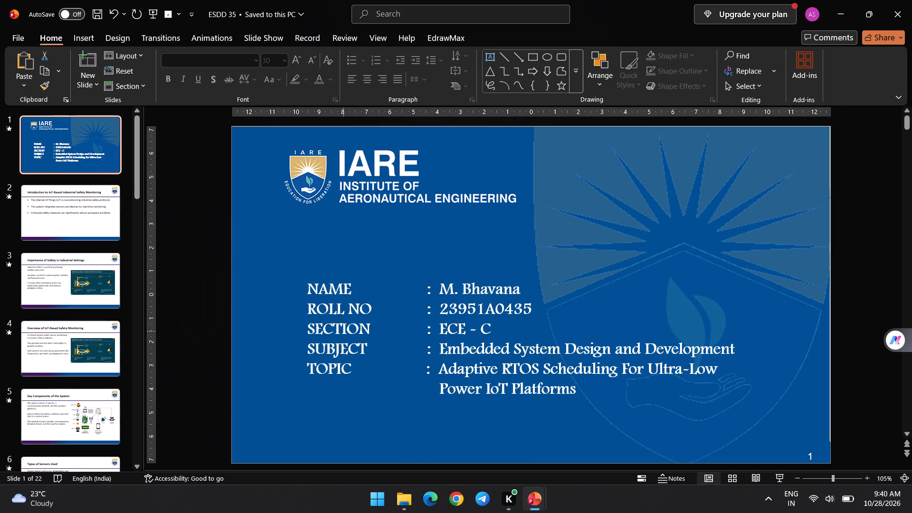
pyautogui.moveTo(441, 366); pyautogui.dragTo(578, 395)
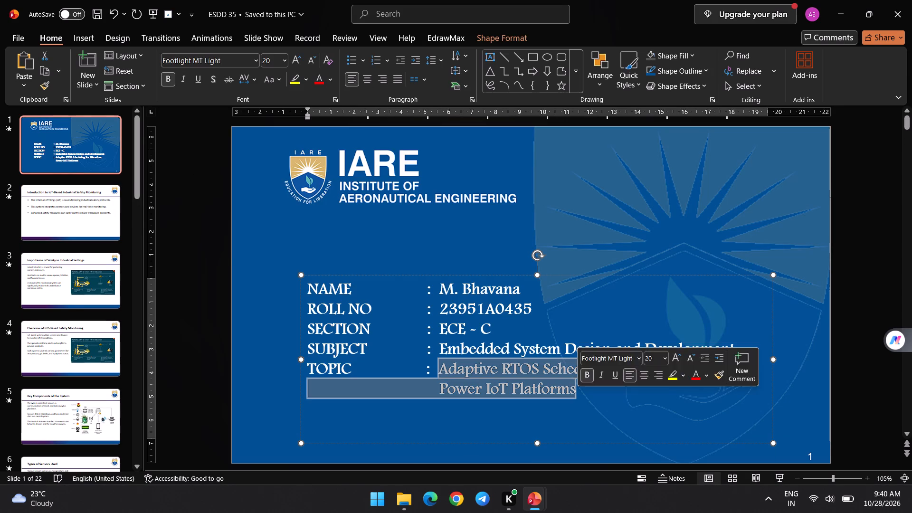
pyautogui.hotkey('ctrl', 'v')
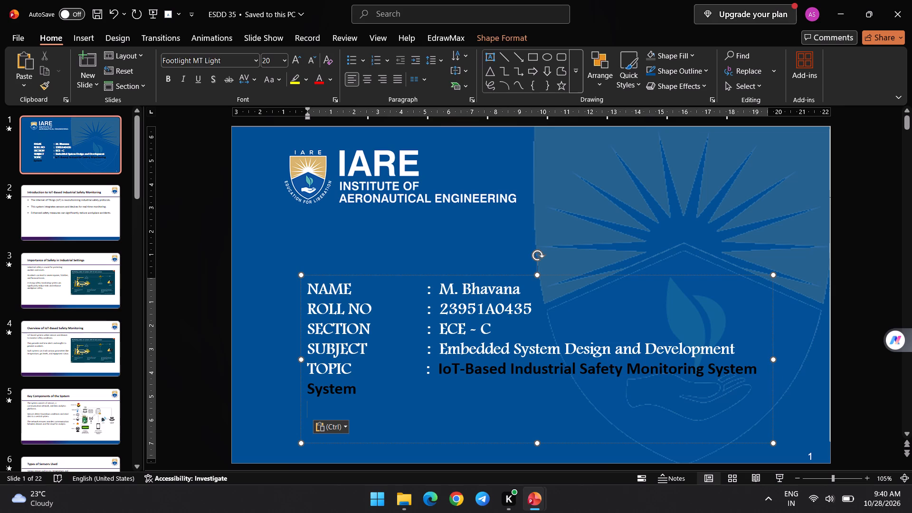
pyautogui.click(308, 390)
pyautogui.press('Tab')
pyautogui.press('Tab')
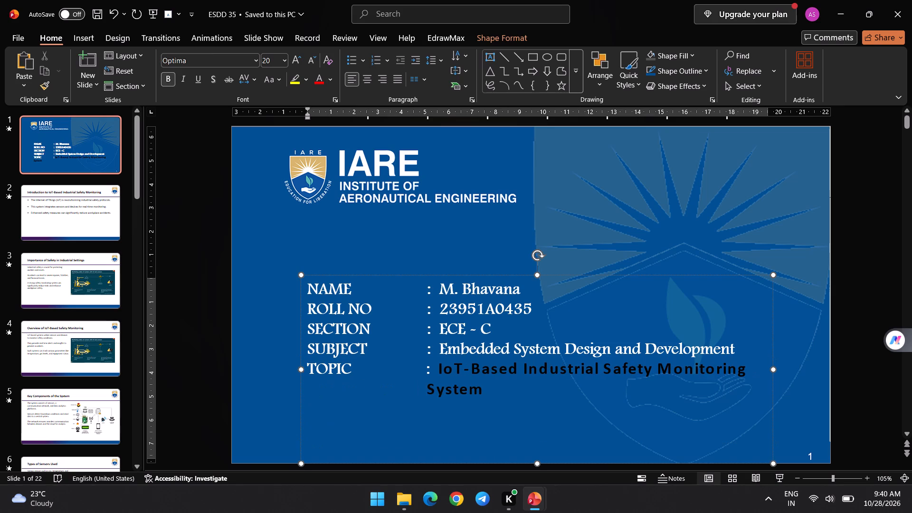
pyautogui.press('space')
pyautogui.press('space')
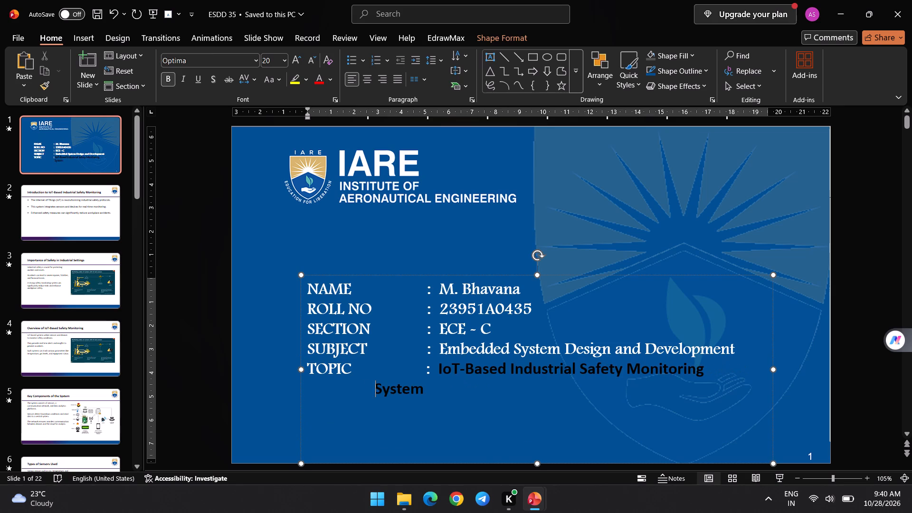
# Format the whole pasted topic text on the ESDD title slide in Footlight MT Light with white font colour.
pyautogui.moveTo(437, 367); pyautogui.dragTo(460, 396)
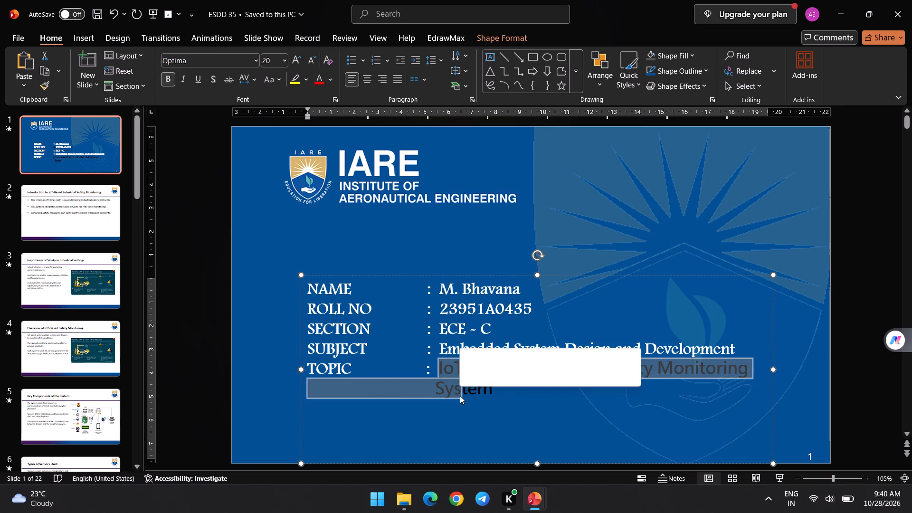
pyautogui.moveTo(496, 398); pyautogui.dragTo(448, 370)
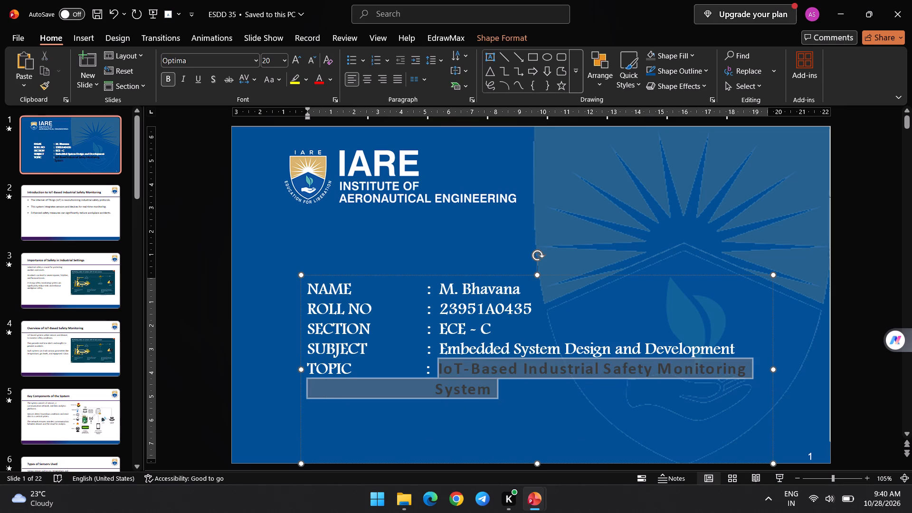
pyautogui.moveTo(448, 370); pyautogui.dragTo(447, 370)
pyautogui.click(476, 335)
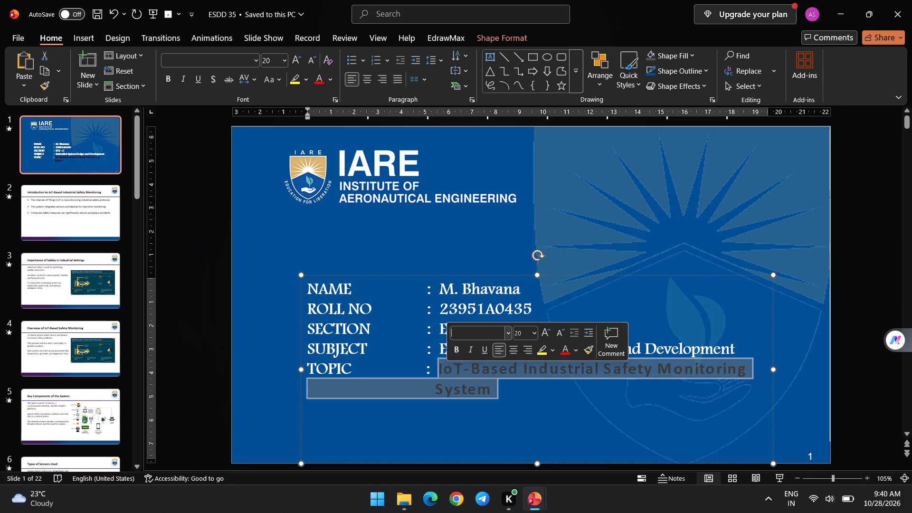
pyautogui.write('FOO')
pyautogui.press('Right')
pyautogui.press('Return')
pyautogui.click(577, 347)
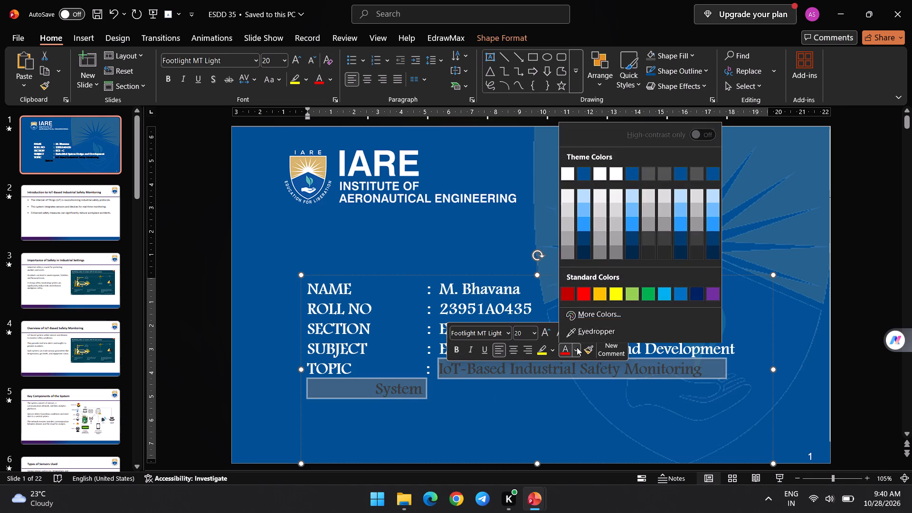
pyautogui.click(568, 172)
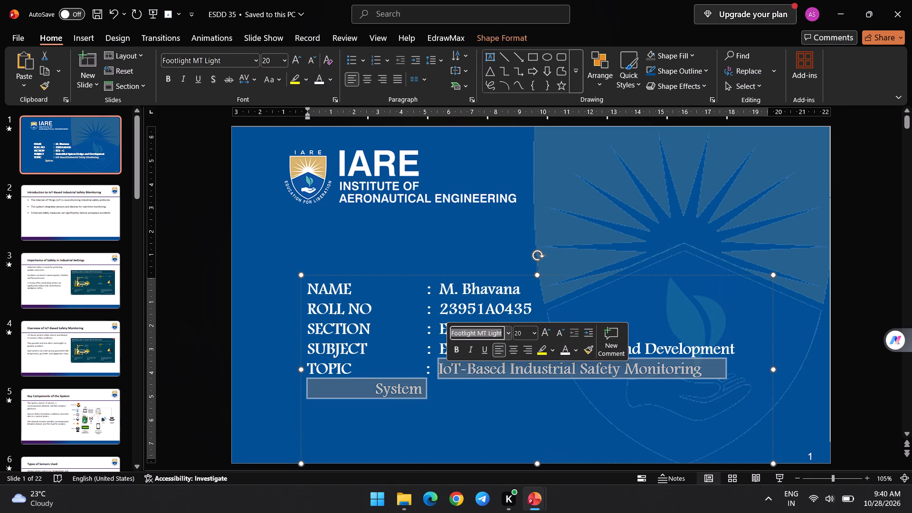
# Indent the wrapped word "System" further so it lines up beneath the start of the topic's first line.
pyautogui.click(371, 390)
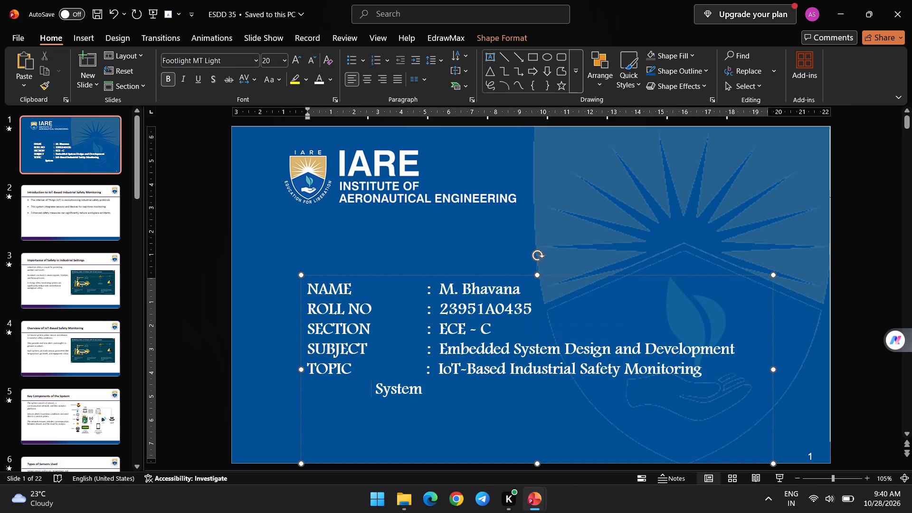
pyautogui.press('Tab')
pyautogui.press('space')
pyautogui.press('space')
pyautogui.press('BackSpace')
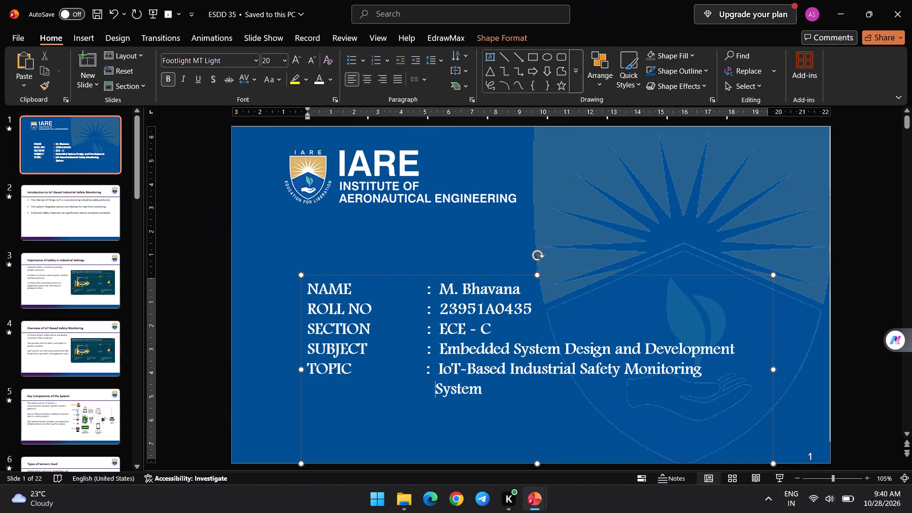
# Save and close the ESDD 35 presentation.
pyautogui.hotkey('ctrl', 's')
pyautogui.click(893, 16)
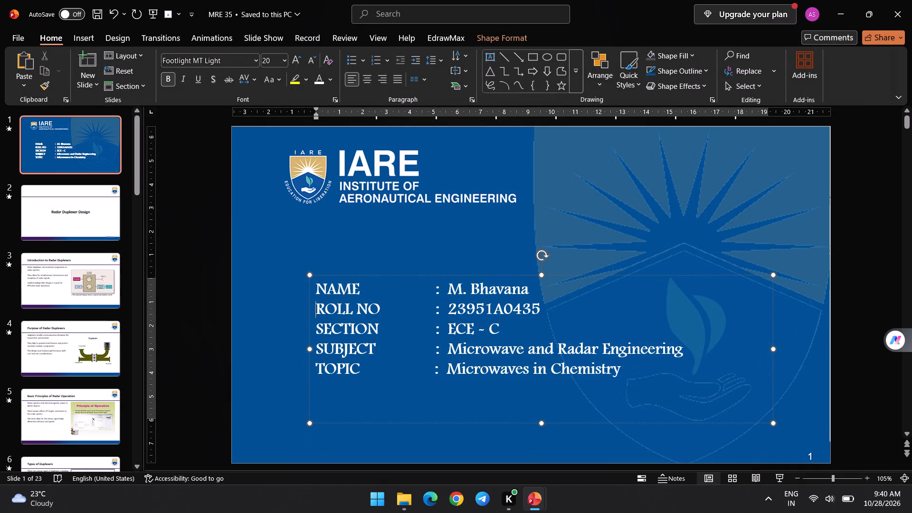
# Cut the heading "Radar Duplexer Design" from slide 2 of the MRE presentation and delete that slide.
pyautogui.click(83, 225)
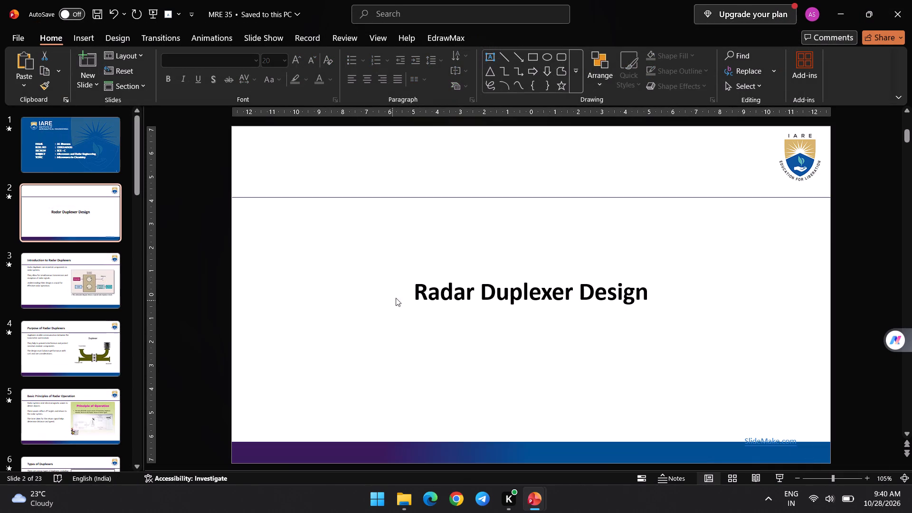
pyautogui.moveTo(417, 292); pyautogui.dragTo(650, 283)
pyautogui.hotkey('ctrl', 'x')
pyautogui.click(92, 220)
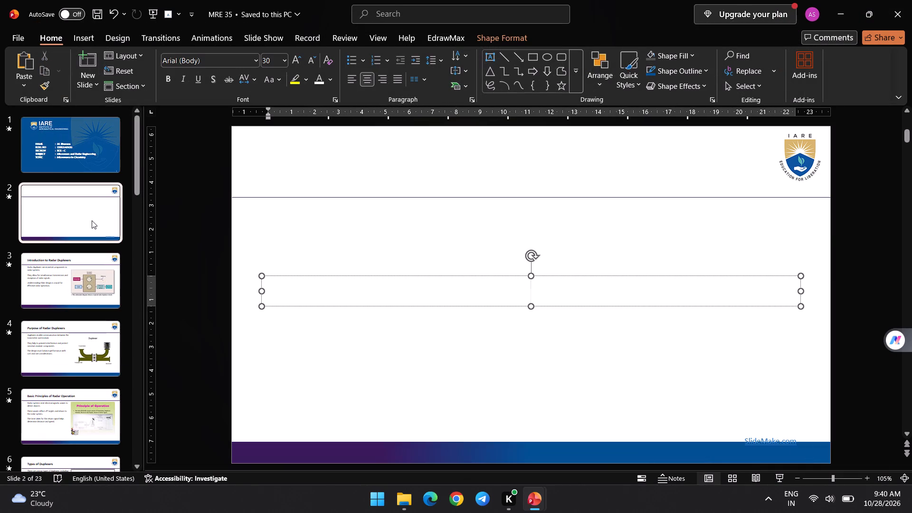
pyautogui.press('Delete')
# Replace the TOPIC entry on the MRE title slide with the cut heading "Radar Duplexer Design".
pyautogui.press('Up')
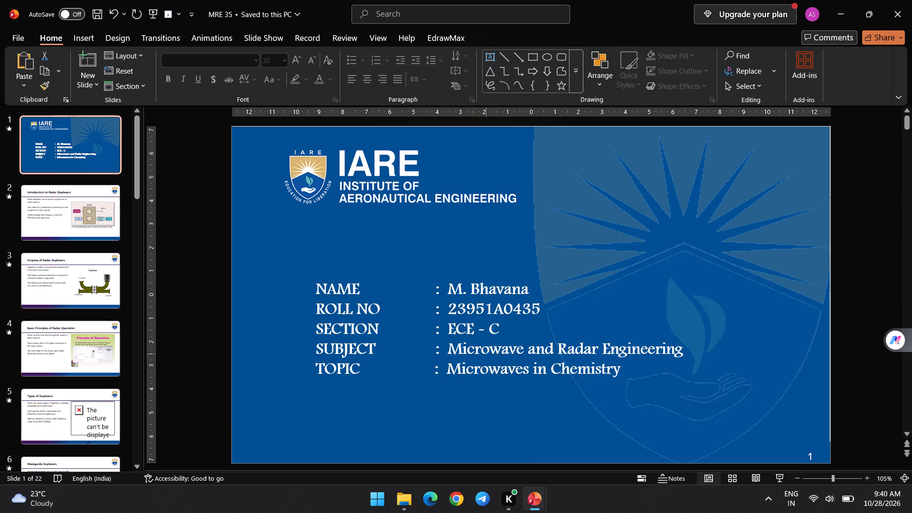
pyautogui.moveTo(447, 367); pyautogui.dragTo(626, 370)
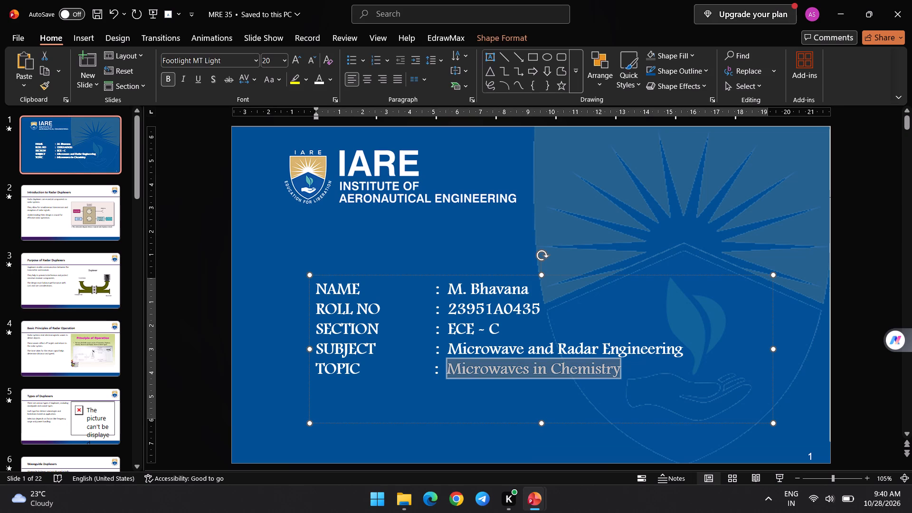
pyautogui.moveTo(626, 370); pyautogui.dragTo(625, 370)
pyautogui.hotkey('ctrl', 'v')
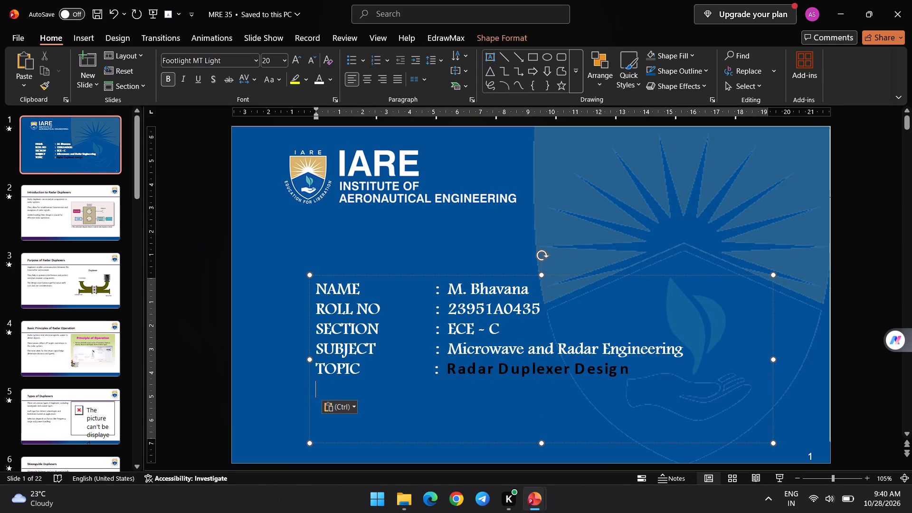
# Format the topic text "Radar Duplexer Design" on the MRE title slide in Footlight MT Light with white font colour.
pyautogui.moveTo(450, 370); pyautogui.dragTo(634, 369)
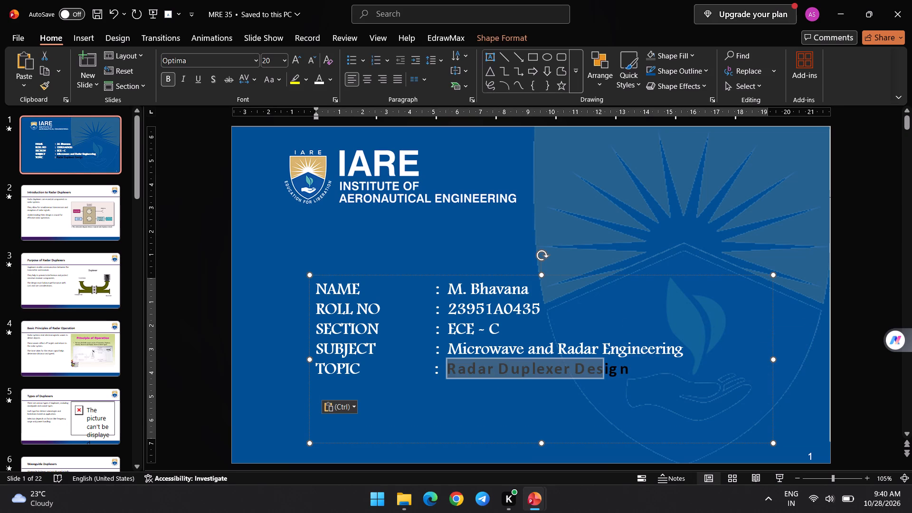
pyautogui.moveTo(634, 369); pyautogui.dragTo(628, 376)
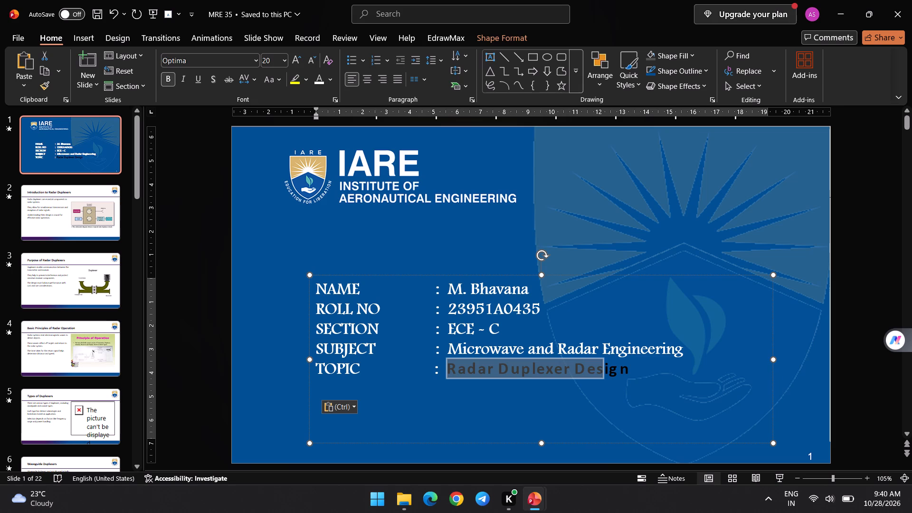
pyautogui.moveTo(628, 376); pyautogui.dragTo(635, 372)
pyautogui.click(635, 372)
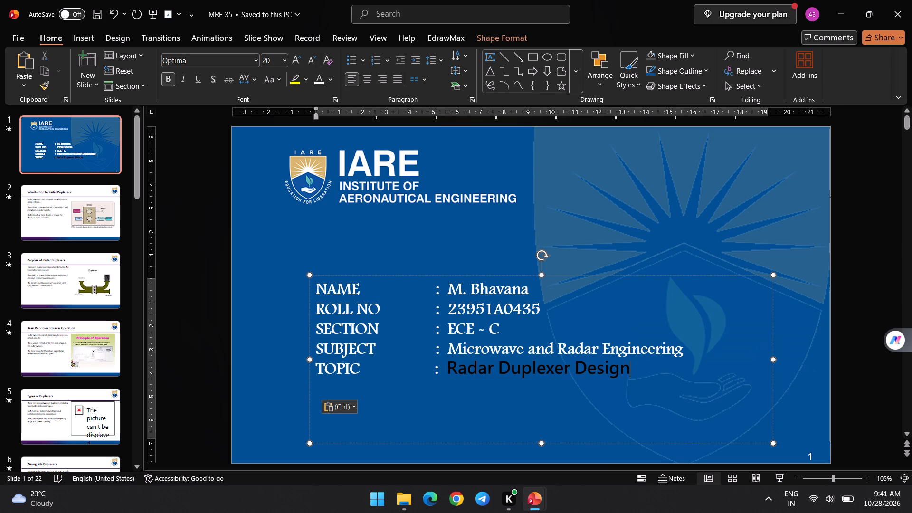
pyautogui.moveTo(635, 372); pyautogui.dragTo(459, 365)
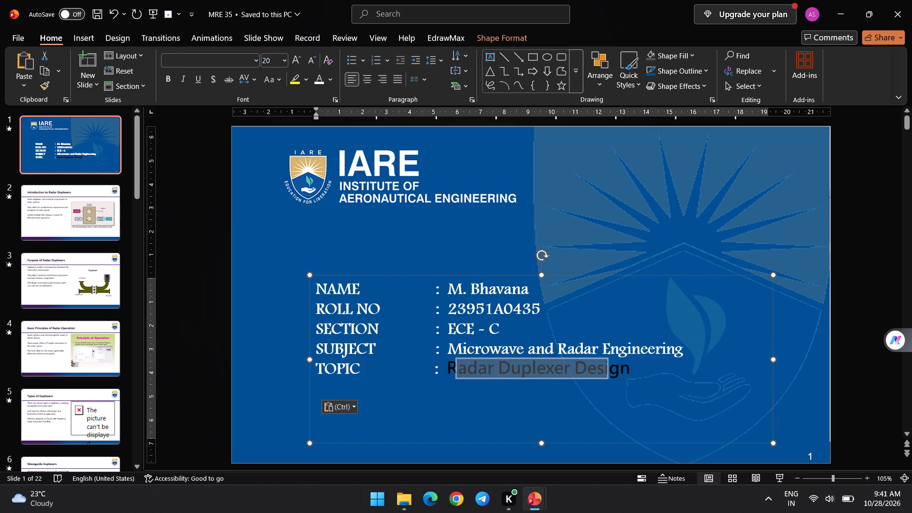
pyautogui.moveTo(459, 365); pyautogui.dragTo(455, 366)
pyautogui.click(455, 366)
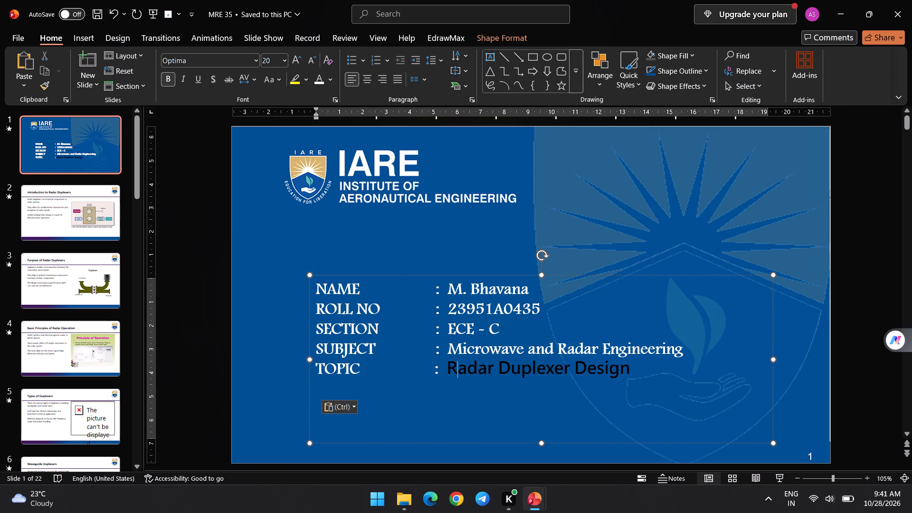
pyautogui.moveTo(447, 366); pyautogui.dragTo(620, 365)
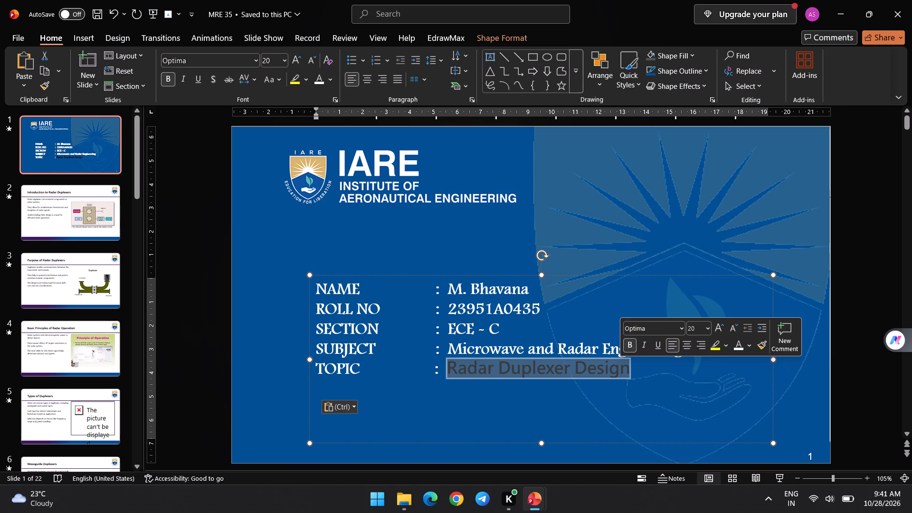
pyautogui.click(648, 330)
pyautogui.write('FOO')
pyautogui.press('Right')
pyautogui.press('Return')
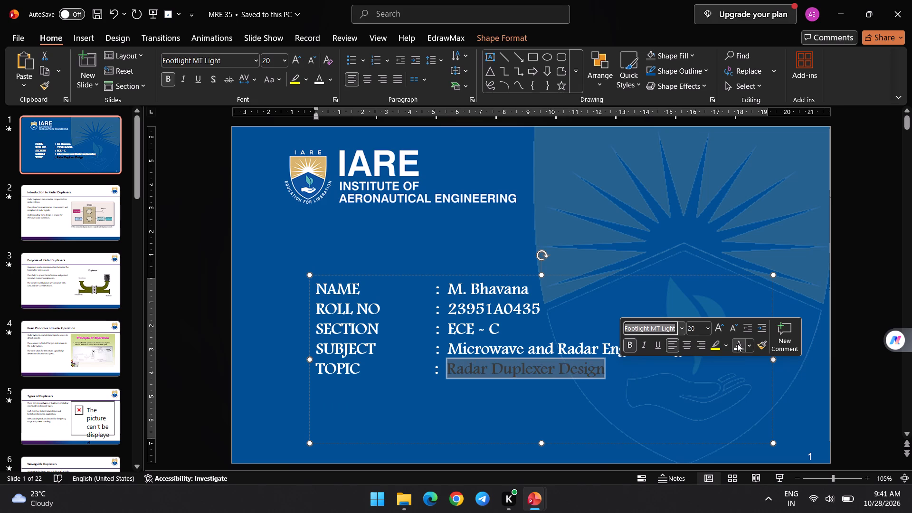
pyautogui.click(739, 344)
pyautogui.click(654, 403)
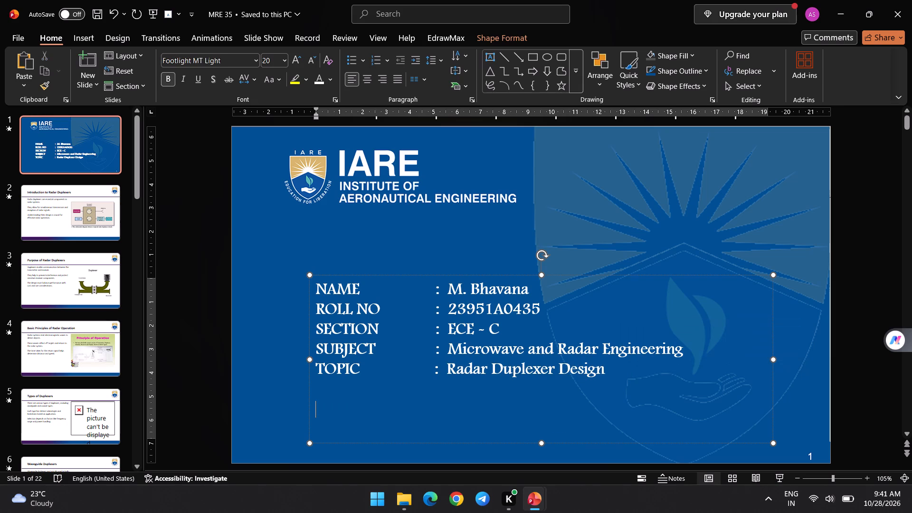
# Save and close the MRE 35 presentation.
pyautogui.hotkey('ctrl', 's')
pyautogui.click(904, 18)
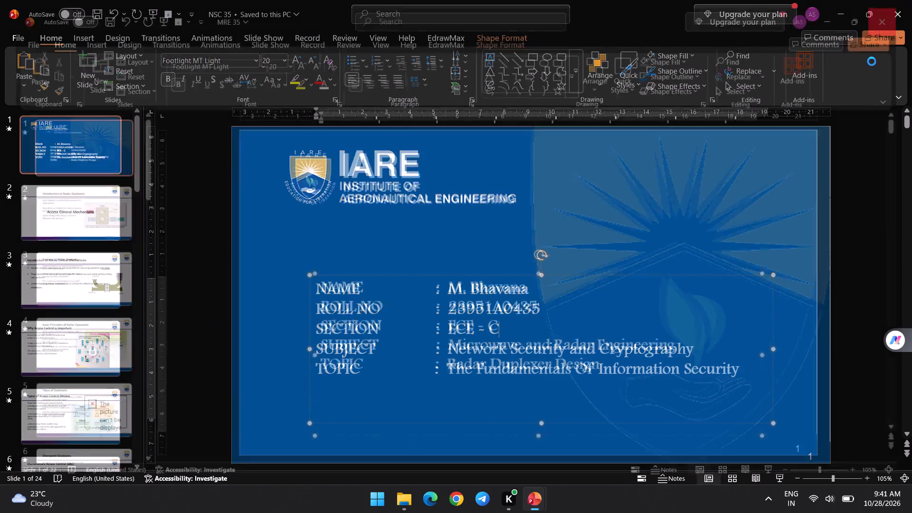
# Cut the heading "Access Control Mechanisms" from slide 2 of the NSC presentation and delete that slide.
pyautogui.click(99, 220)
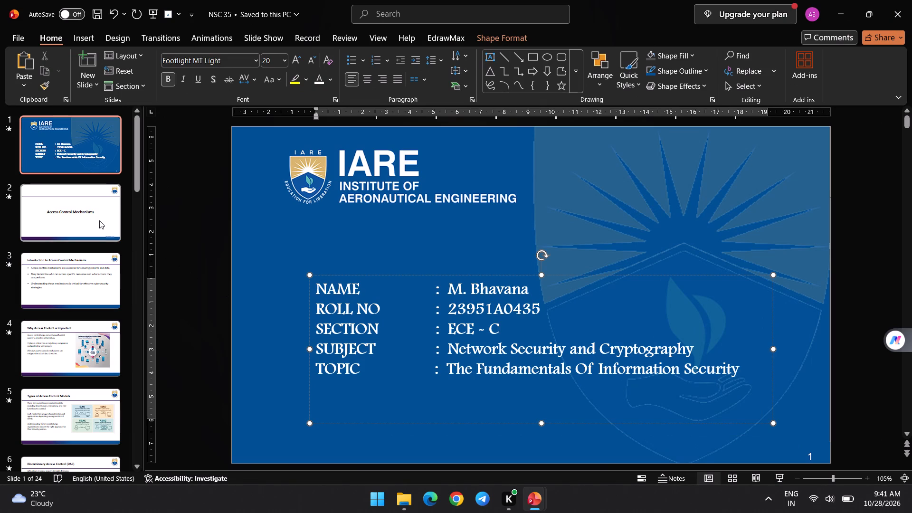
pyautogui.click(405, 292)
pyautogui.hotkey('ctrl', 'a')
pyautogui.hotkey('ctrl', 'x')
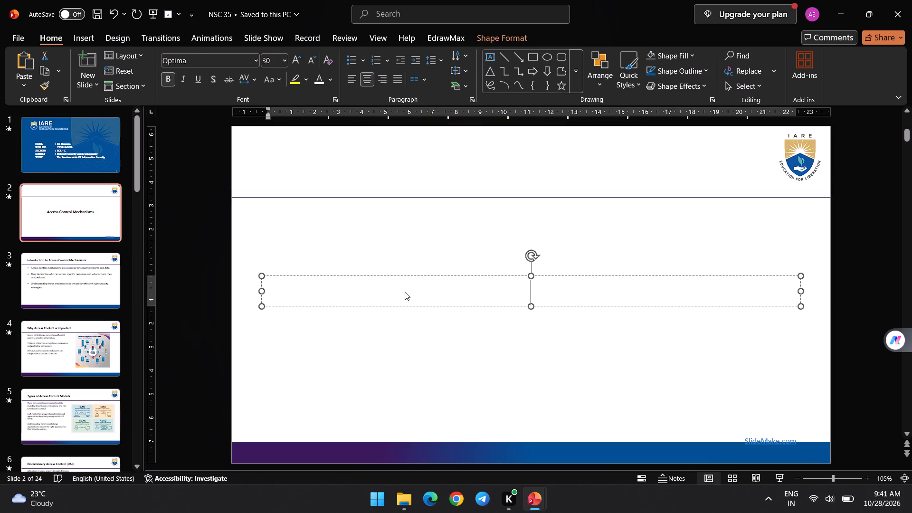
pyautogui.click(89, 223)
pyautogui.press('Delete')
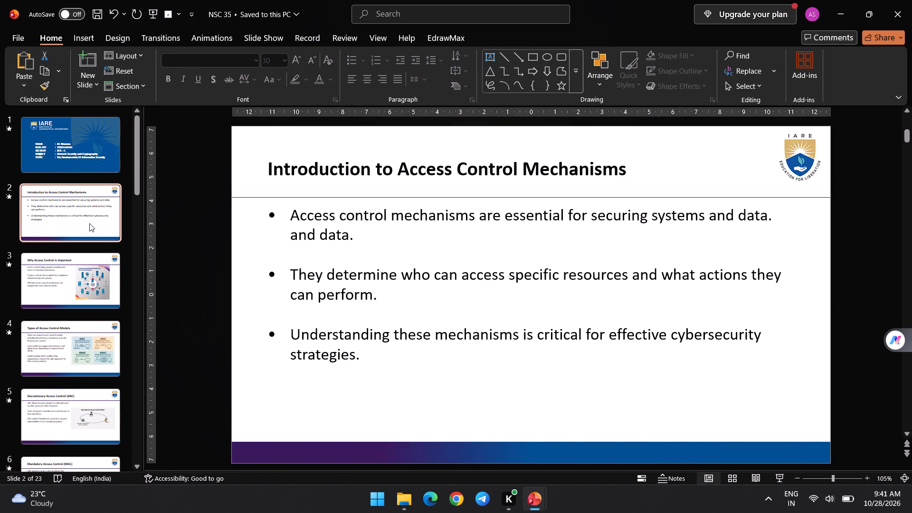
# Replace the TOPIC entry on the NSC title slide with the cut heading "Access Control Mechanisms".
pyautogui.press('Up')
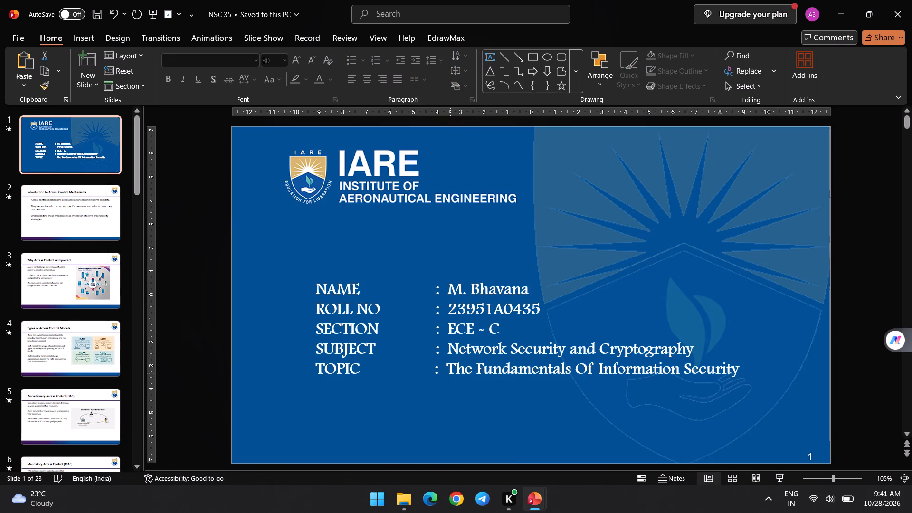
pyautogui.moveTo(449, 372); pyautogui.dragTo(720, 368)
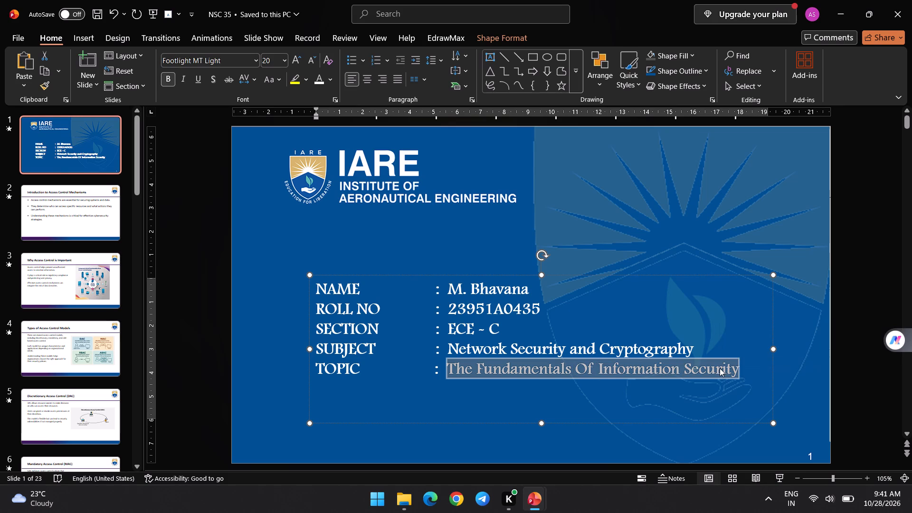
pyautogui.hotkey('ctrl', 'v')
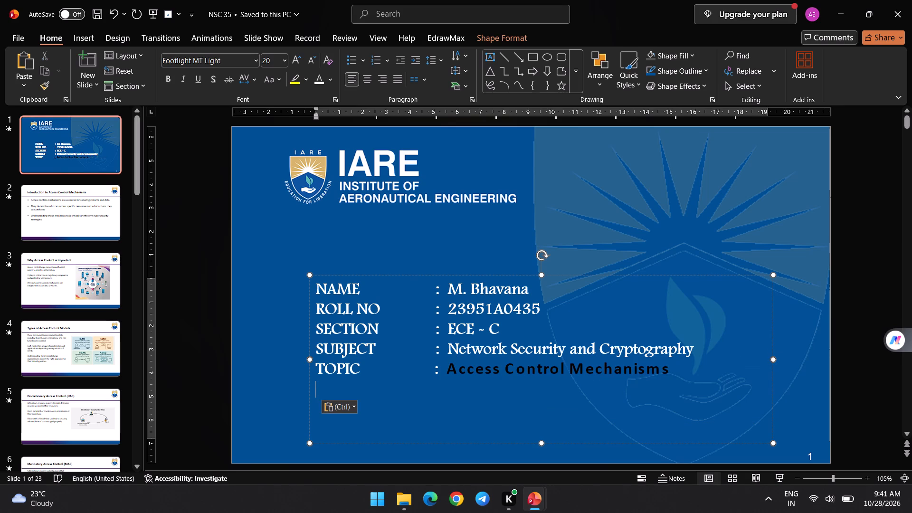
# Format the topic text "Access Control Mechanisms" in Footlight MT Light with white font colour.
pyautogui.moveTo(447, 369); pyautogui.dragTo(669, 370)
pyautogui.click(696, 335)
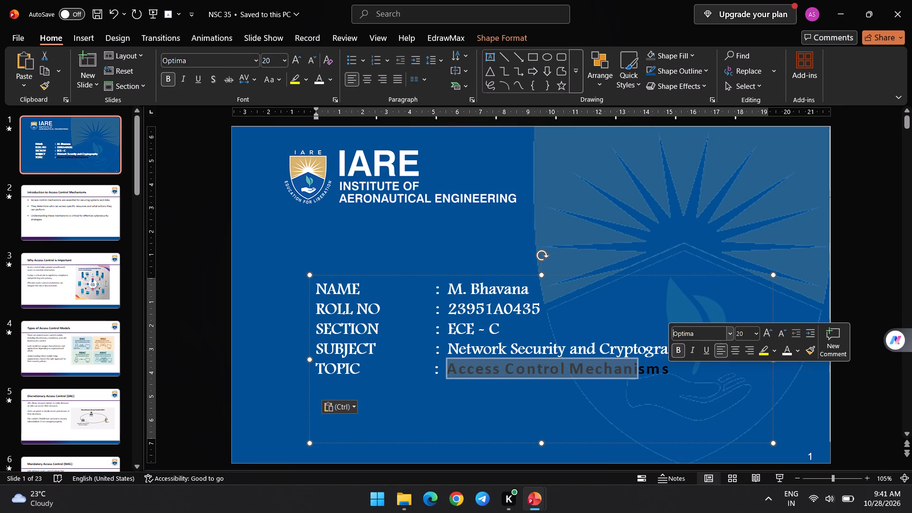
pyautogui.write('FOO')
pyautogui.press('Right')
pyautogui.press('Return')
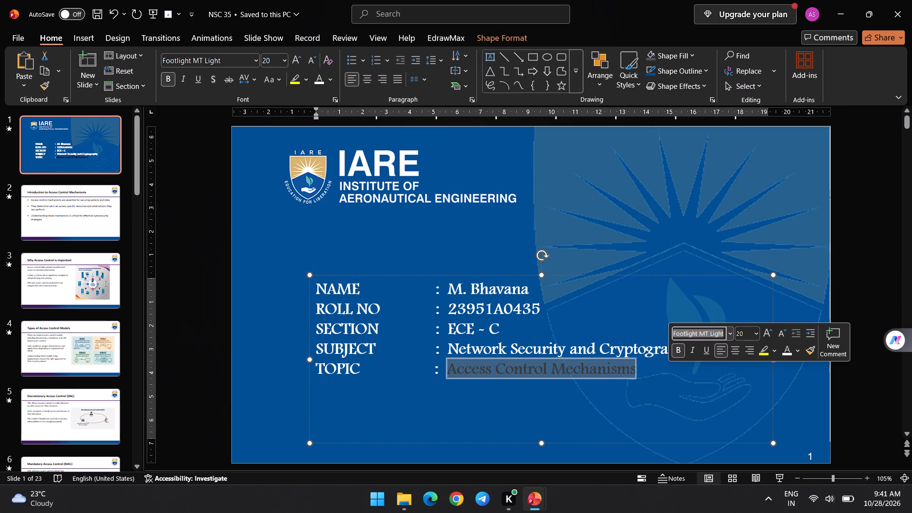
pyautogui.click(785, 354)
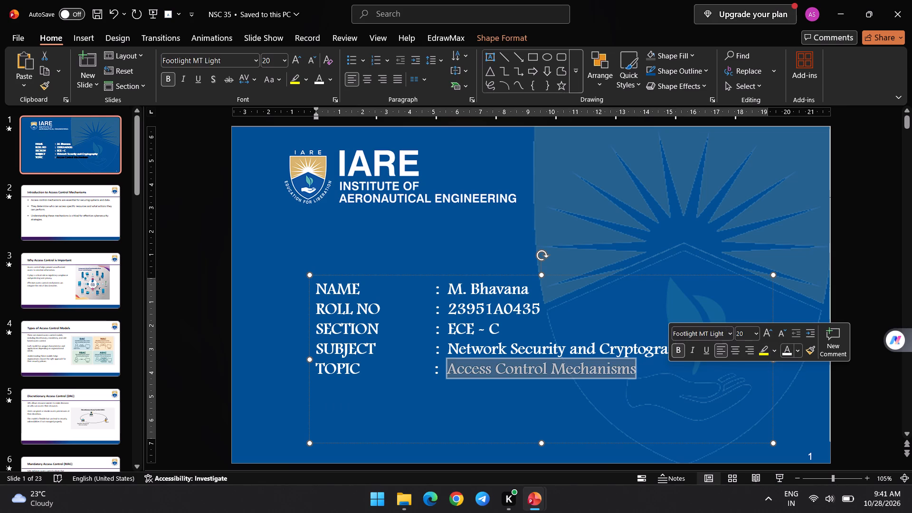
pyautogui.click(729, 386)
# Save and close the NSC 35 presentation.
pyautogui.hotkey('ctrl', 's')
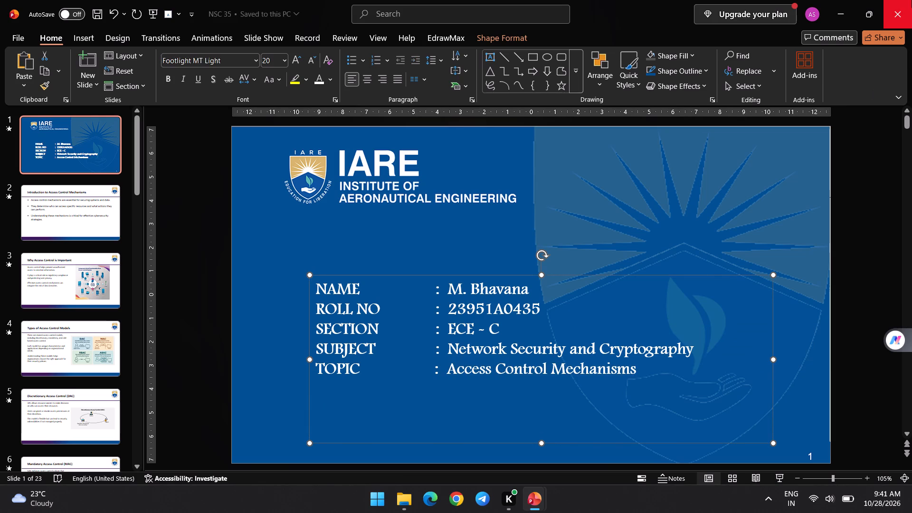
pyautogui.click(911, 0)
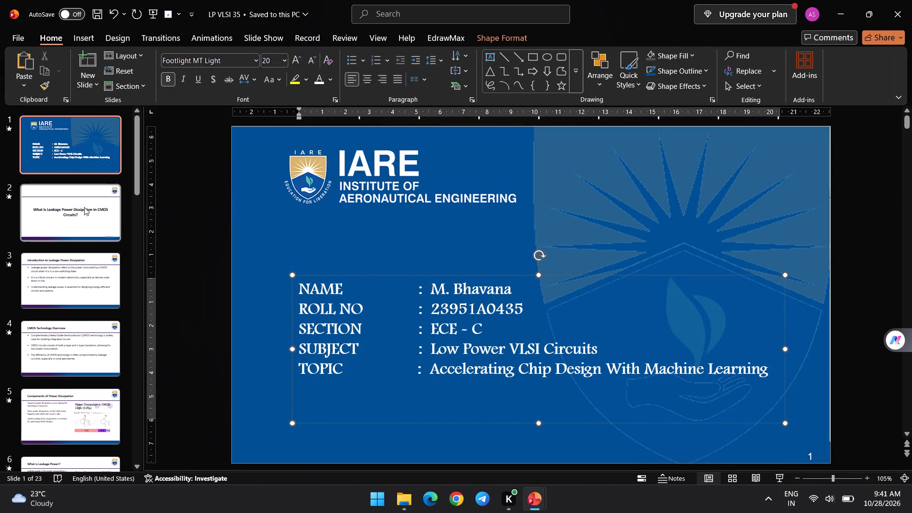
# Cut the heading "What Is Leakage Power Dissipation In CMOS Circuits?" from slide 2 of the LP VLSI presentation and delete that slide.
pyautogui.click(84, 207)
pyautogui.click(392, 281)
pyautogui.hotkey('ctrl', 'a')
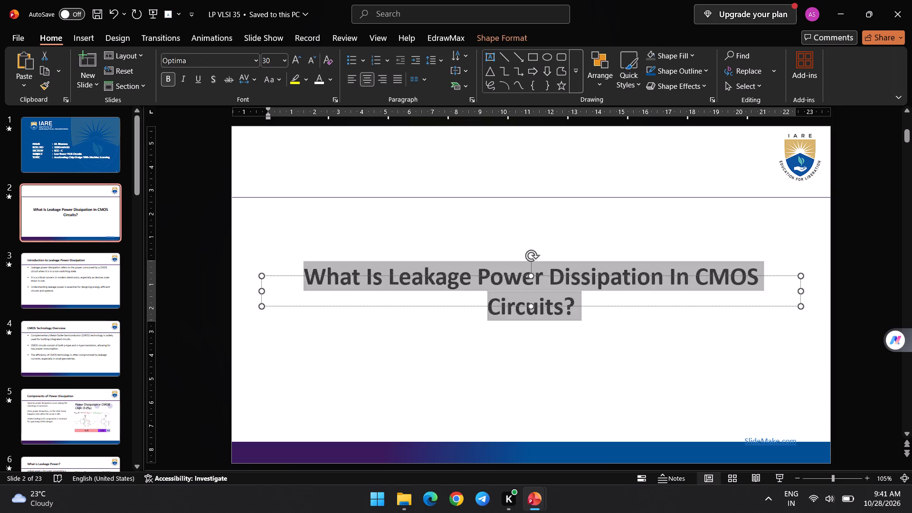
pyautogui.hotkey('ctrl', 'x')
pyautogui.click(51, 209)
pyautogui.press('Delete')
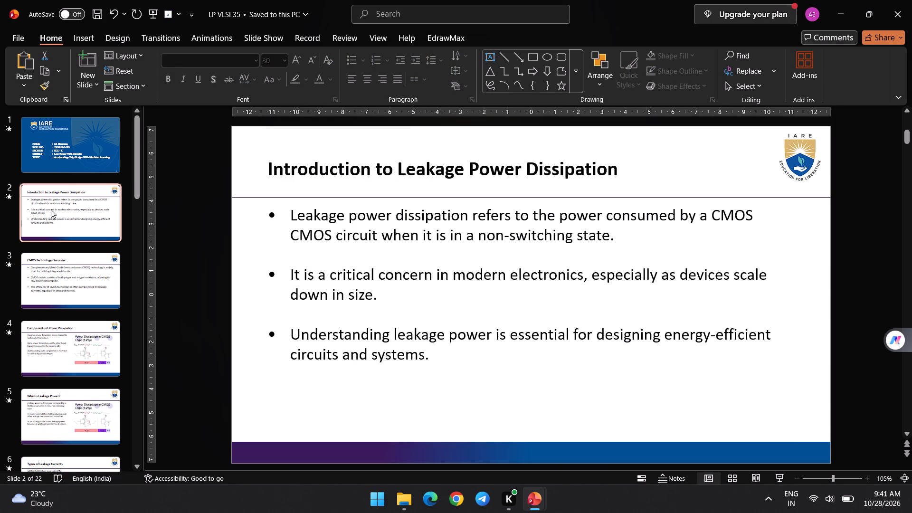
# Replace the TOPIC entry on the LP VLSI title slide with the cut heading "What Is Leakage Power Dissipation In CMOS Circuits?".
pyautogui.press('Up')
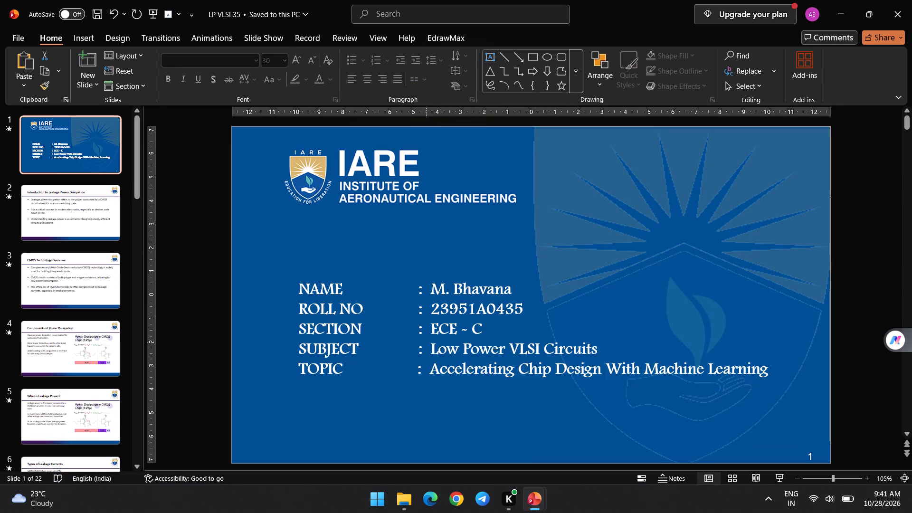
pyautogui.moveTo(431, 370); pyautogui.dragTo(760, 374)
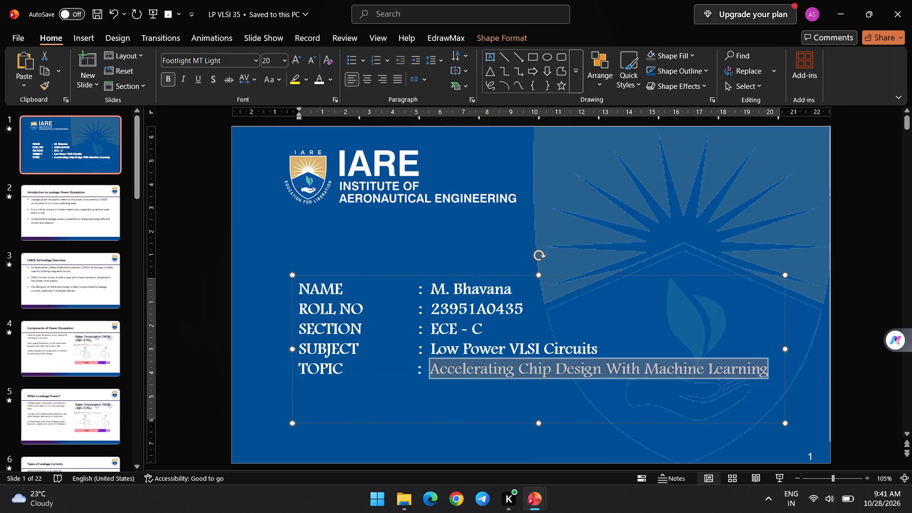
pyautogui.moveTo(760, 374); pyautogui.dragTo(774, 370)
pyautogui.hotkey('ctrl', 'v')
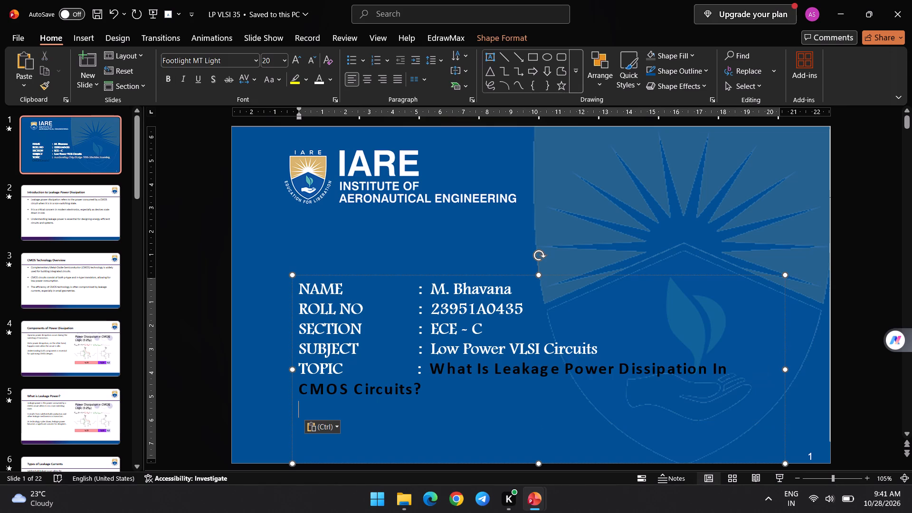
# Format the whole two-line topic text on the LP VLSI title slide in Footlight MT Light with white font colour.
pyautogui.moveTo(429, 367); pyautogui.dragTo(437, 397)
pyautogui.click(467, 359)
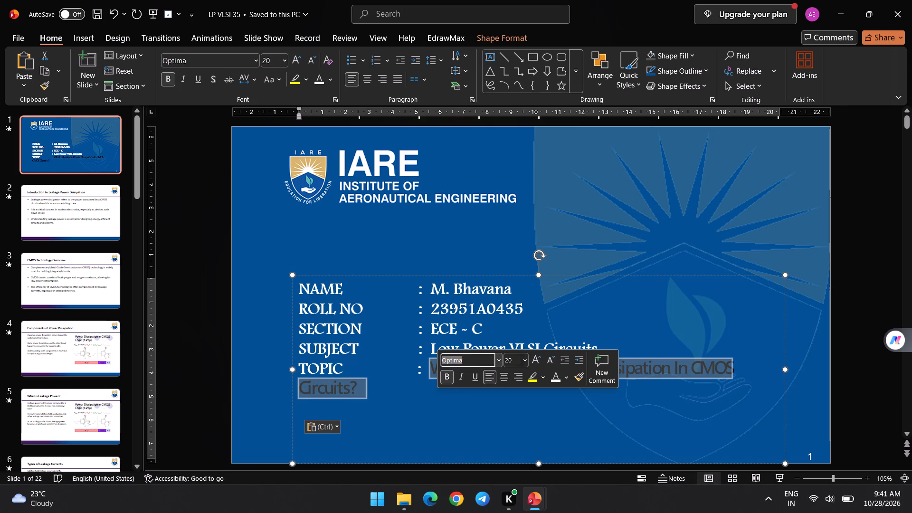
pyautogui.write('FOO')
pyautogui.press('Right')
pyautogui.press('Return')
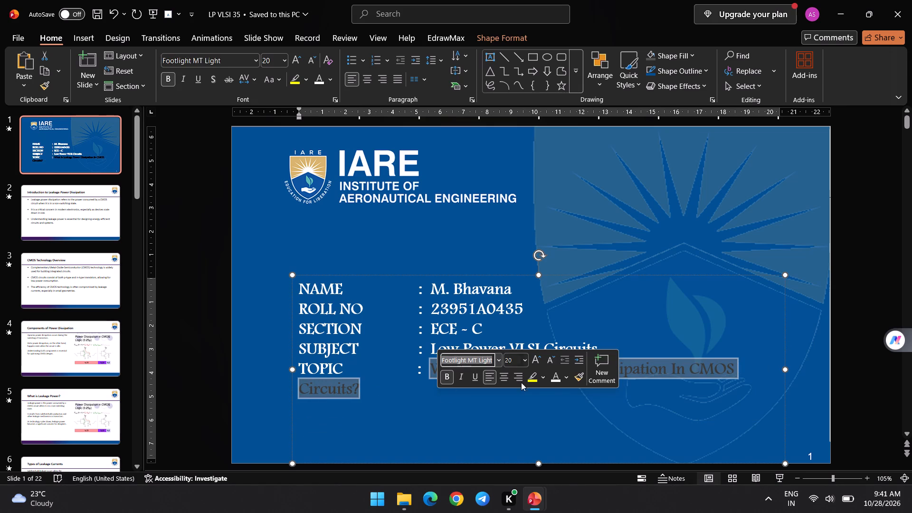
pyautogui.click(557, 383)
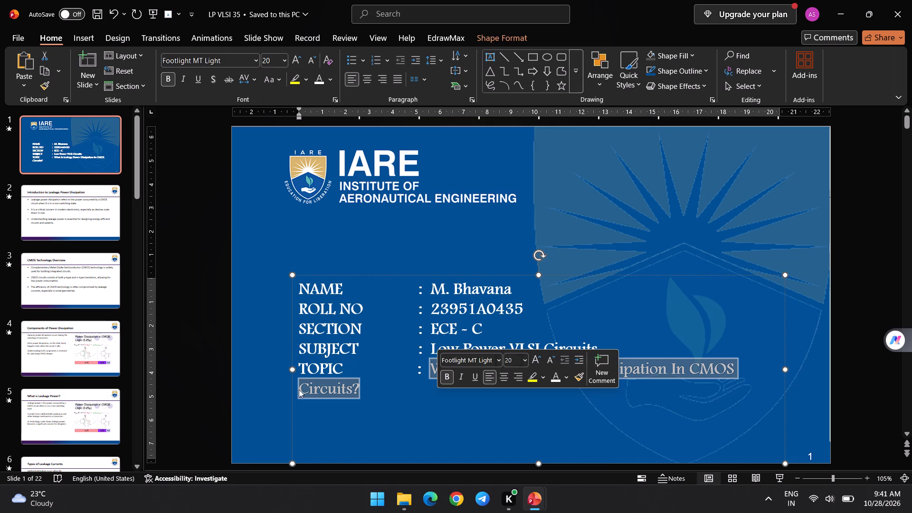
# Indent the wrapped word "Circuits?" so it lines up beneath the start of the topic's first line.
pyautogui.click(305, 392)
pyautogui.press('Left')
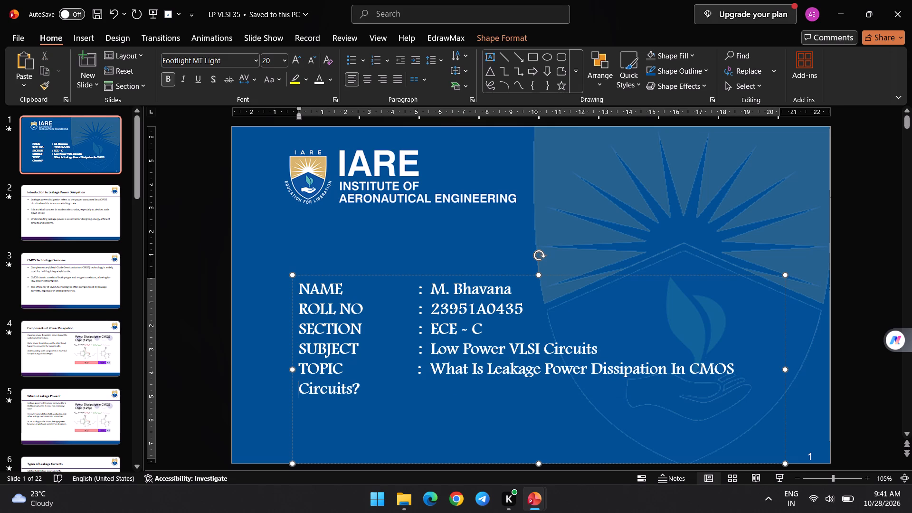
pyautogui.press('Tab')
pyautogui.press('Tab')
pyautogui.press('Tab')
pyautogui.press('space')
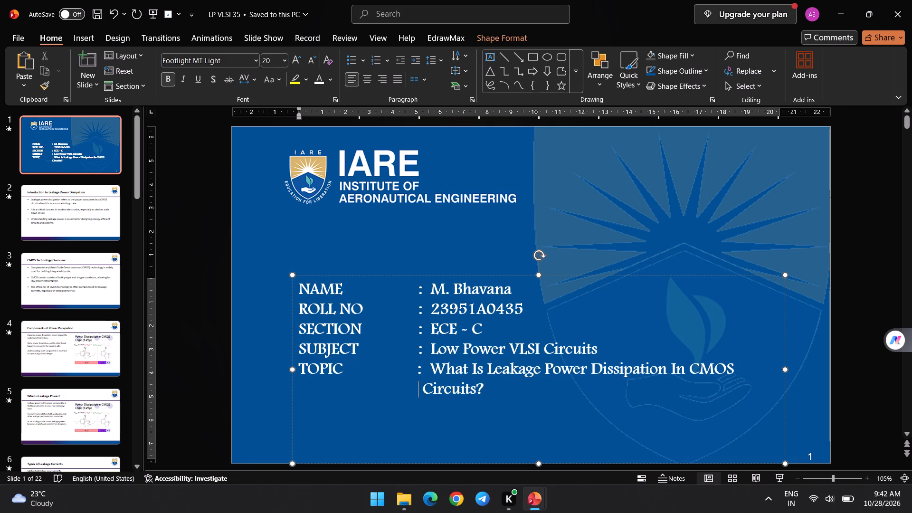
pyautogui.press('space')
pyautogui.press('space')
# Save and close the LP VLSI 35 presentation.
pyautogui.hotkey('ctrl', 's')
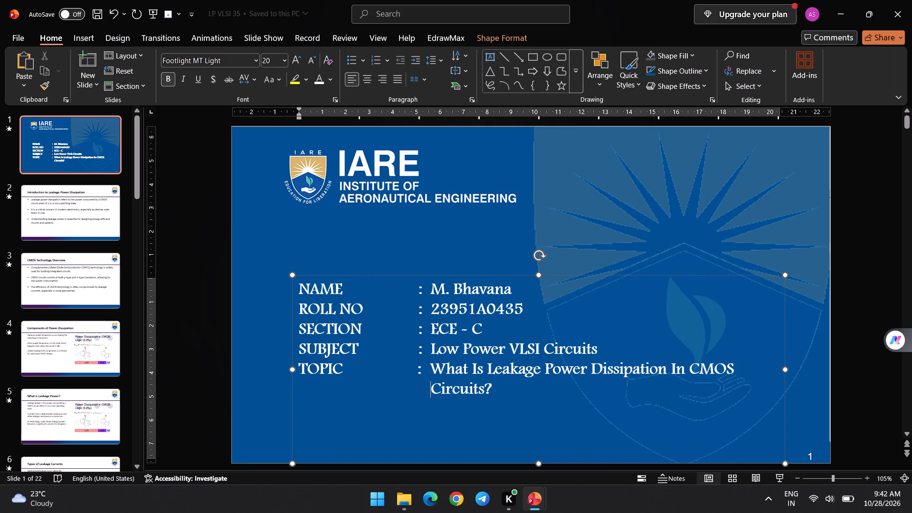
pyautogui.click(894, 16)
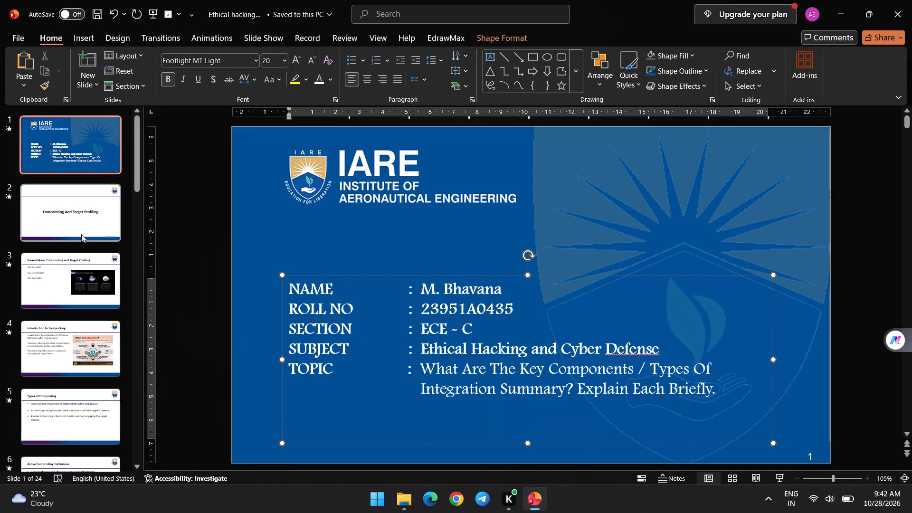
# Cut the heading "Footprinting And Target Profiling" from slide 2 of the Ethical hacking presentation and delete that slide.
pyautogui.doubleClick(76, 223)
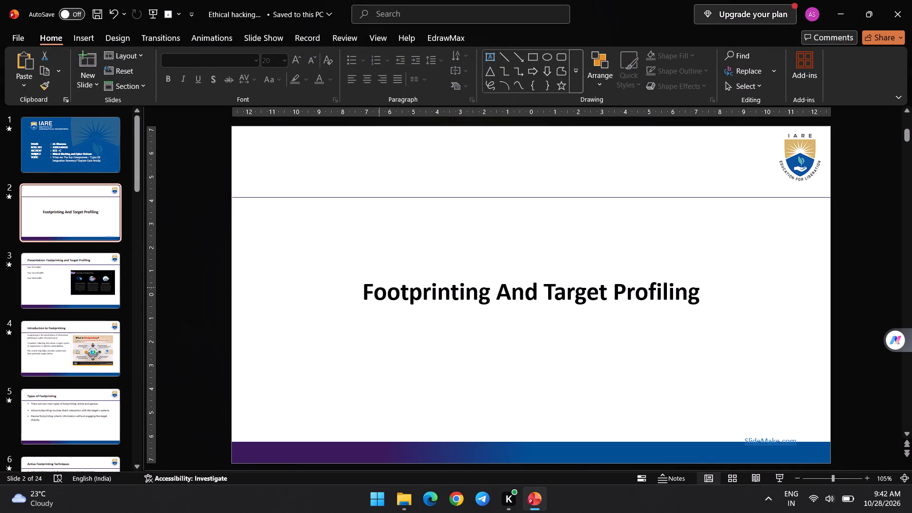
pyautogui.click(380, 288)
pyautogui.hotkey('ctrl', 'a')
pyautogui.hotkey('ctrl', 'x')
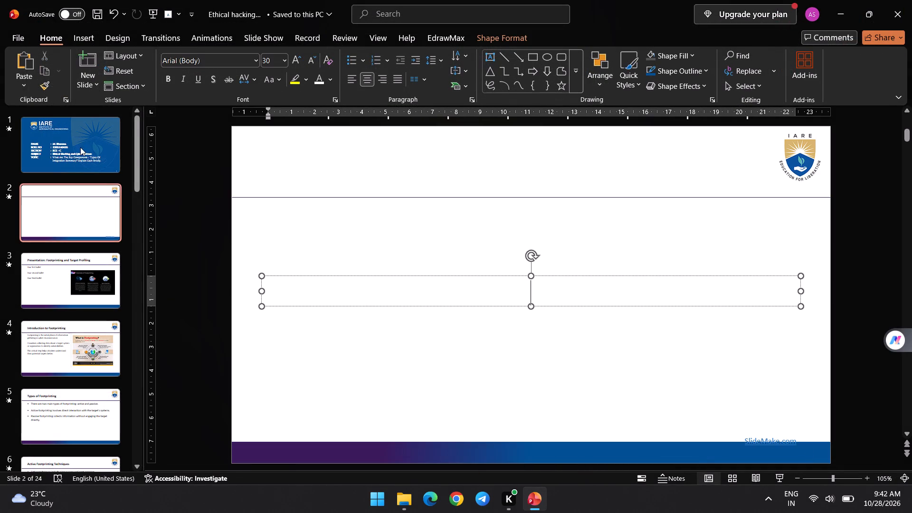
pyautogui.click(88, 204)
pyautogui.press('Delete')
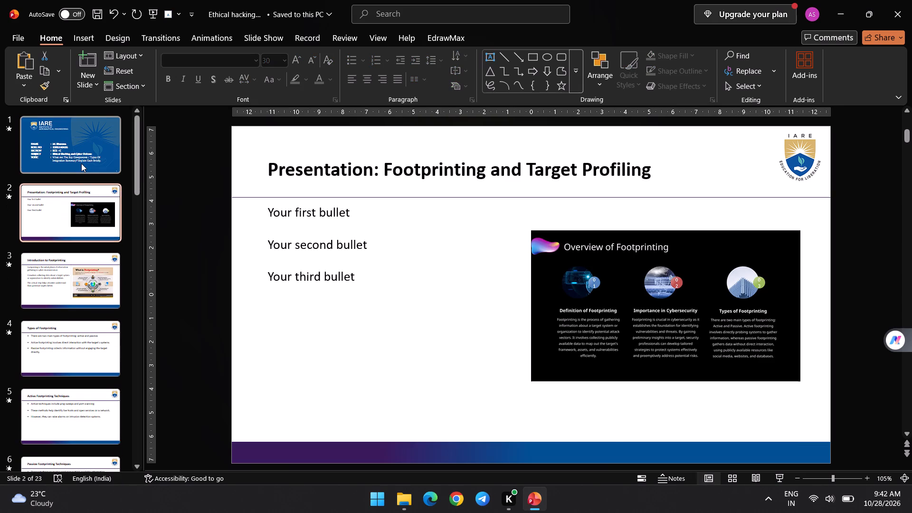
# Replace the two-line topic on the Ethical hacking title slide with the cut heading "Footprinting And Target Profiling".
pyautogui.click(81, 163)
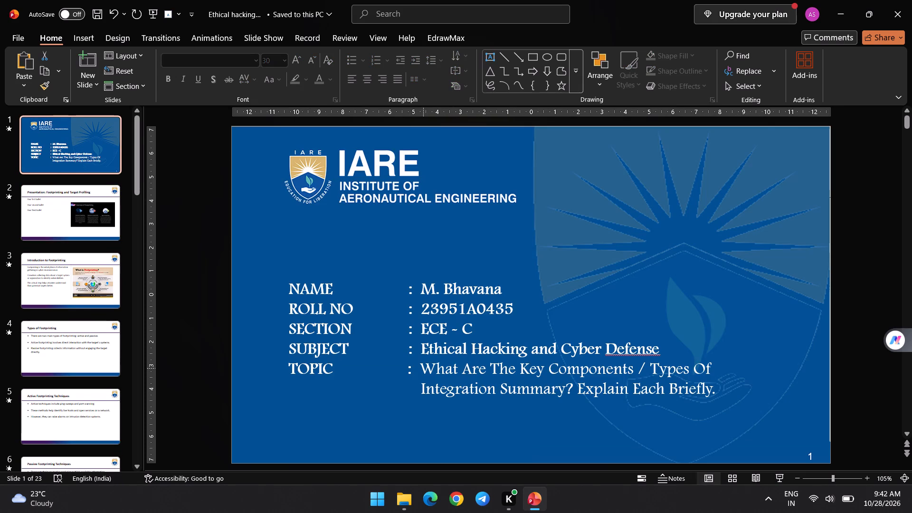
pyautogui.moveTo(423, 368); pyautogui.dragTo(798, 386)
pyautogui.hotkey('ctrl', 'v')
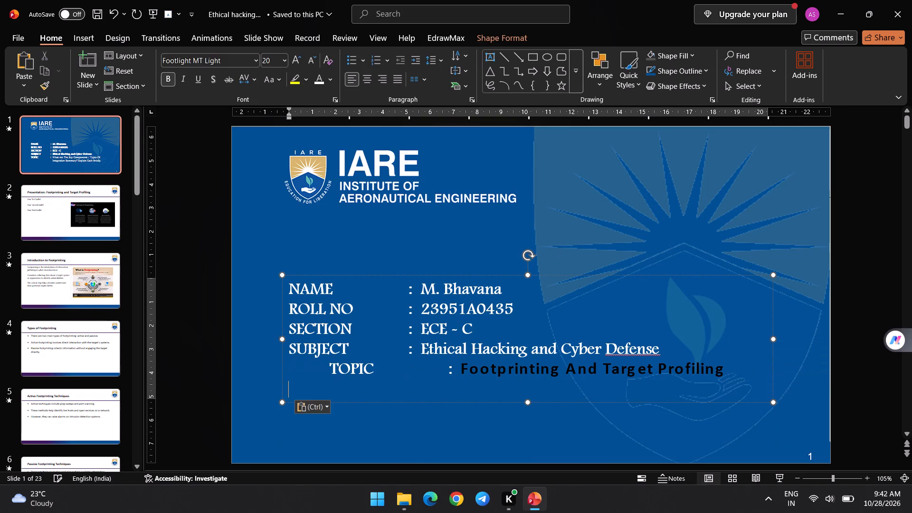
# Format the pasted topic text on the title slide in Footlight MT Light with white font colour.
pyautogui.moveTo(462, 368); pyautogui.dragTo(704, 364)
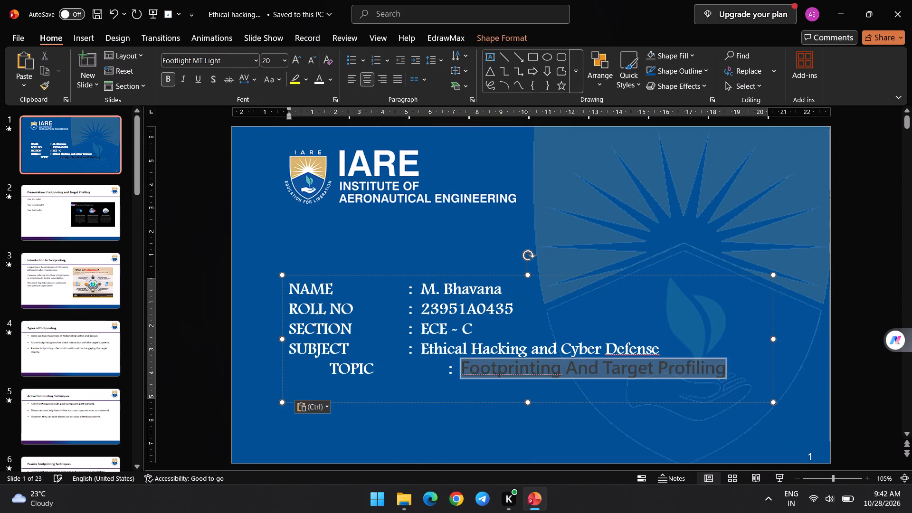
pyautogui.moveTo(704, 364); pyautogui.dragTo(734, 367)
pyautogui.click(753, 331)
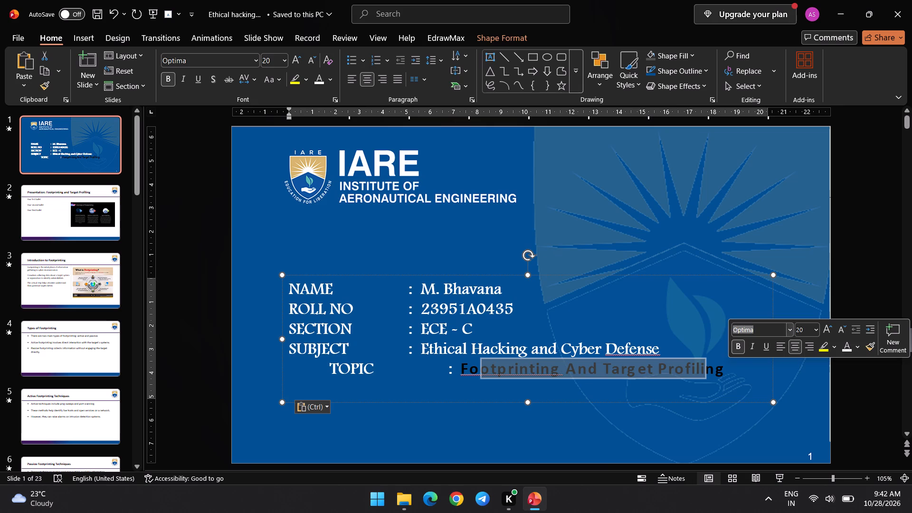
pyautogui.write('FOO')
pyautogui.press('Right')
pyautogui.press('Return')
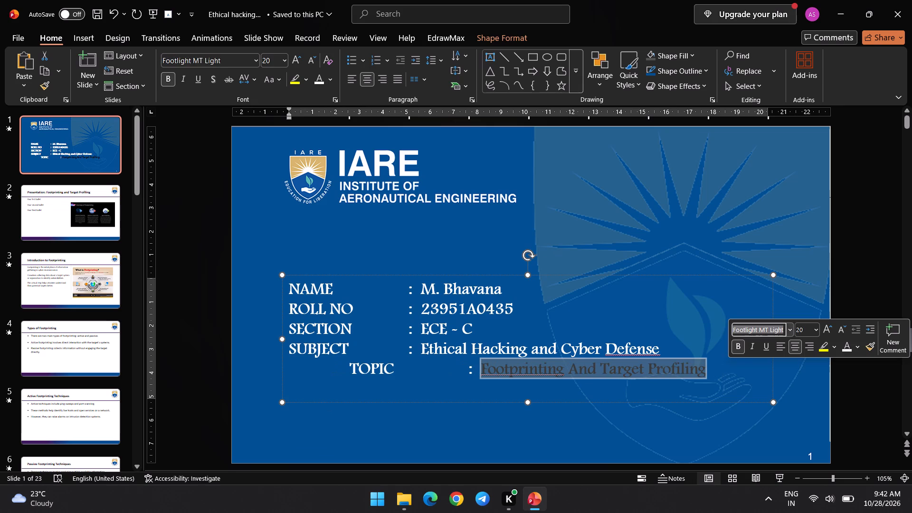
pyautogui.click(844, 344)
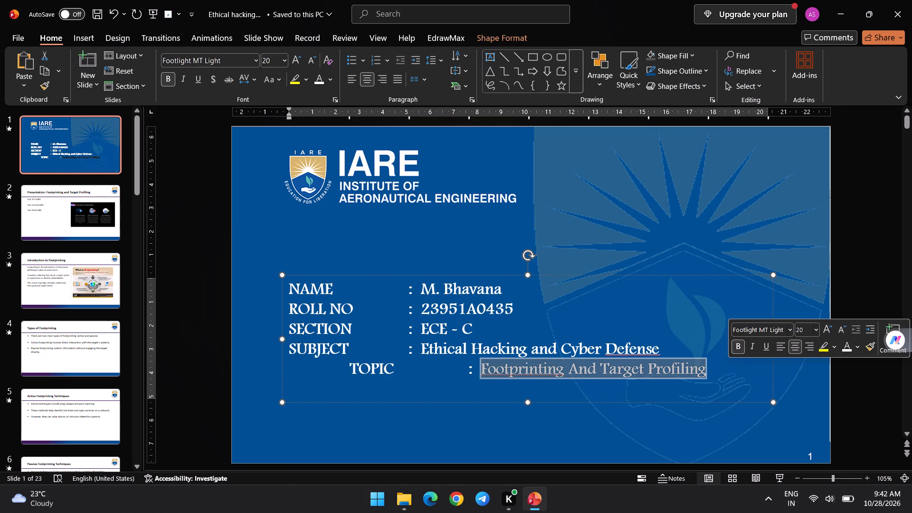
# Realign the TOPIC row with the rows above by joining it to the SUBJECT row and splitting it off again.
pyautogui.click(346, 370)
pyautogui.press('BackSpace')
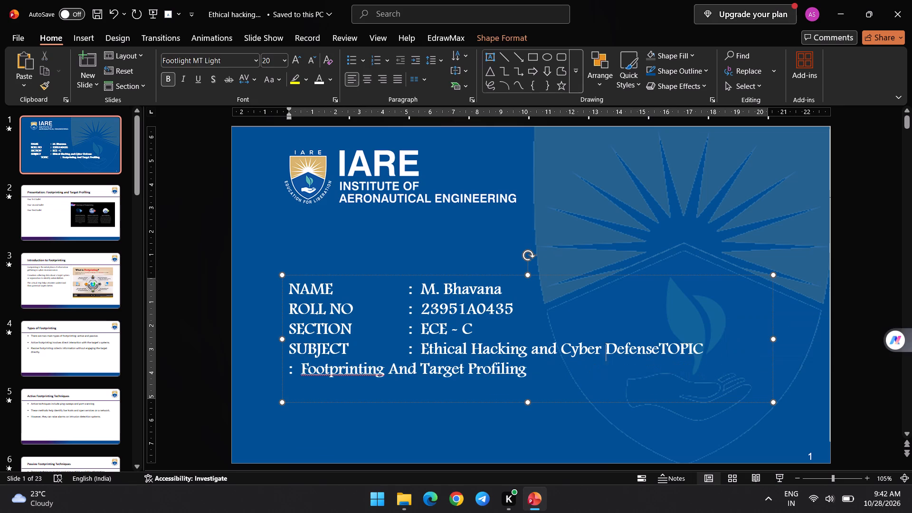
pyautogui.press('Return')
pyautogui.click(327, 422)
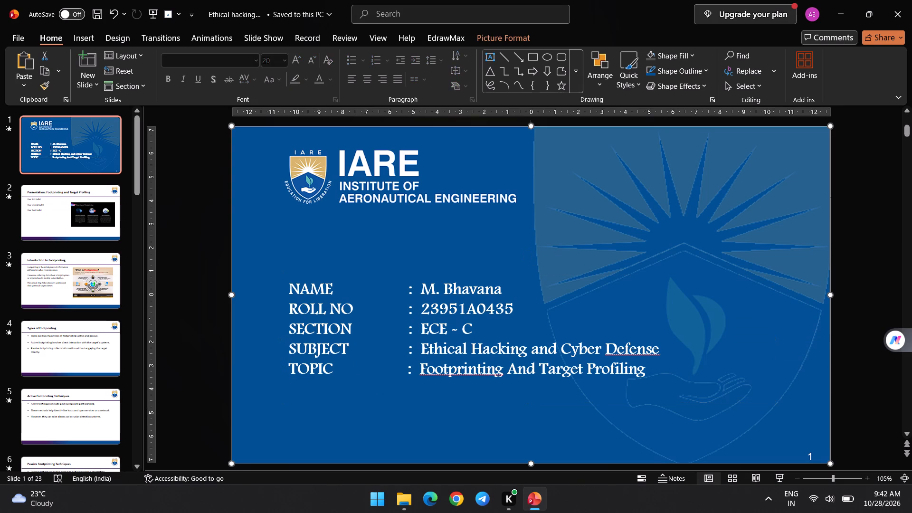
# Save the Ethical hacking presentation and close it after checking its closing slides.
pyautogui.hotkey('ctrl', 's')
pyautogui.scroll(-9, 62, 329)
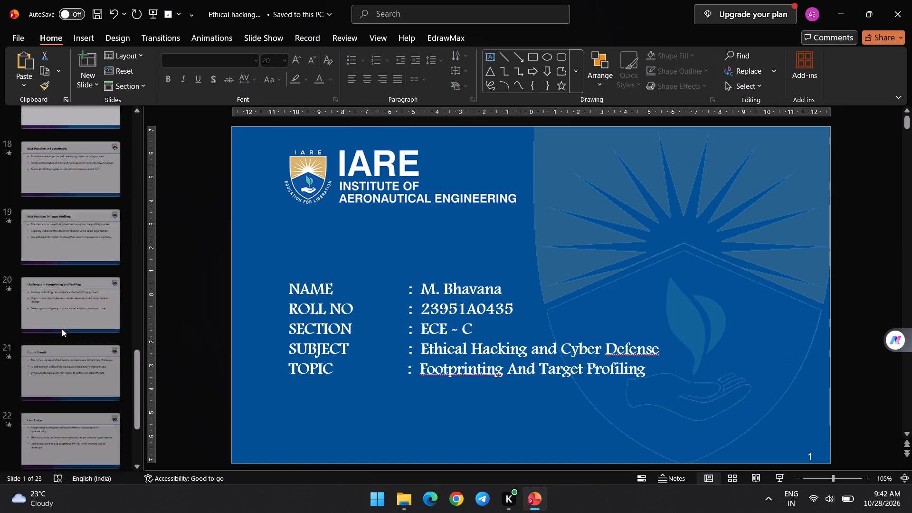
pyautogui.scroll(-4, 62, 329)
pyautogui.click(60, 354)
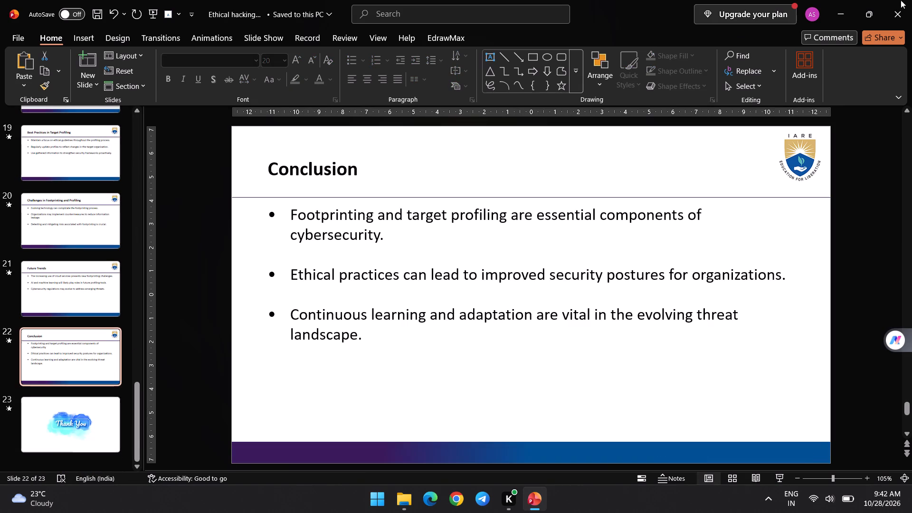
pyautogui.click(904, 0)
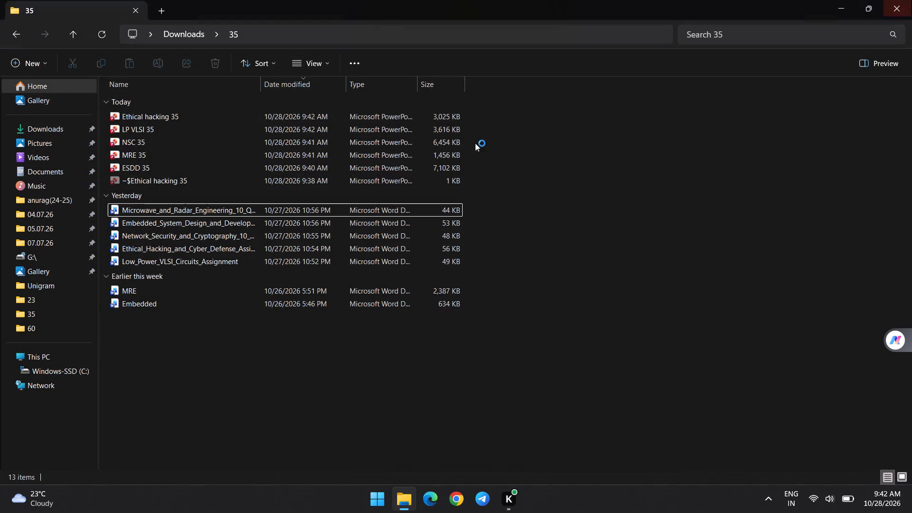
# Open the ESDD 35, MRE 35, NSC 35 and LP VLSI 35 presentations from folder 35 for a final check.
pyautogui.click(225, 163)
pyautogui.moveTo(225, 163); pyautogui.dragTo(205, 151)
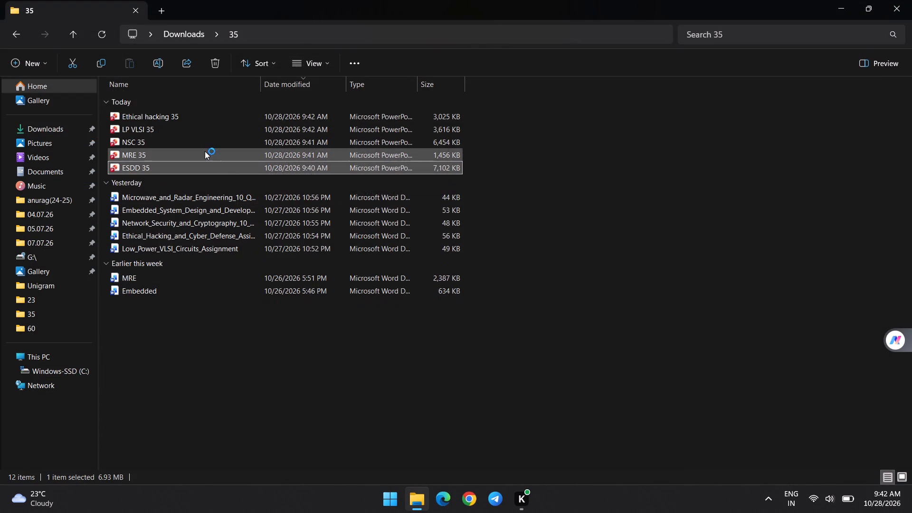
pyautogui.click(205, 151)
pyautogui.moveTo(205, 151); pyautogui.dragTo(187, 140)
pyautogui.click(187, 140)
pyautogui.moveTo(187, 140); pyautogui.dragTo(180, 129)
pyautogui.click(180, 129)
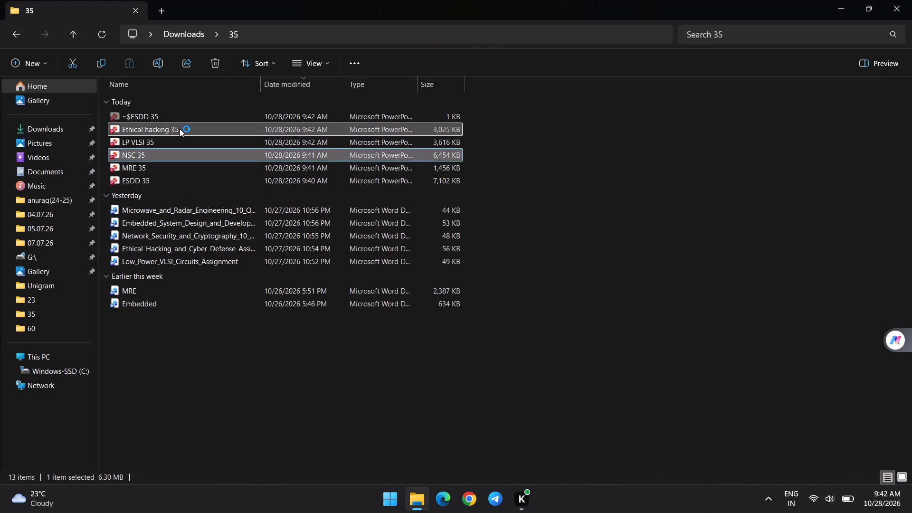
pyautogui.doubleClick(175, 138)
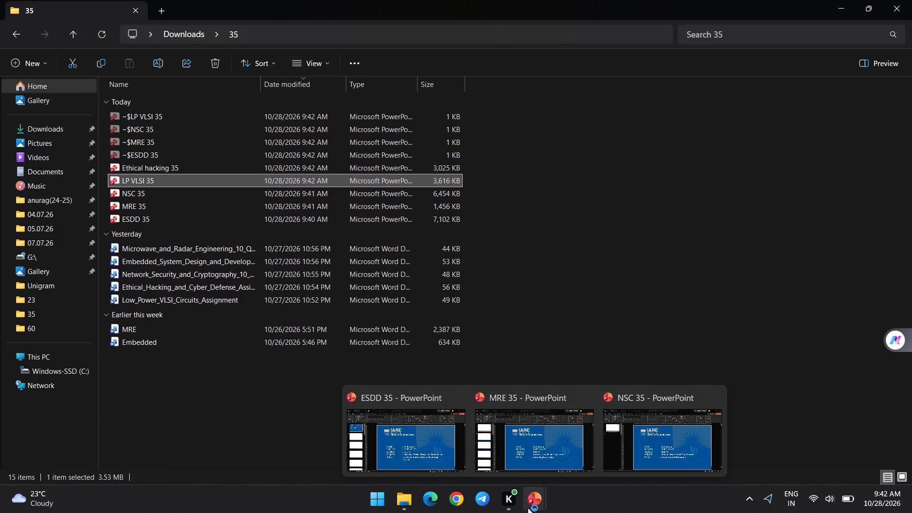
# Delete the "Questions and Discussion" slide near the end of the ESDD 35 presentation.
pyautogui.click(370, 459)
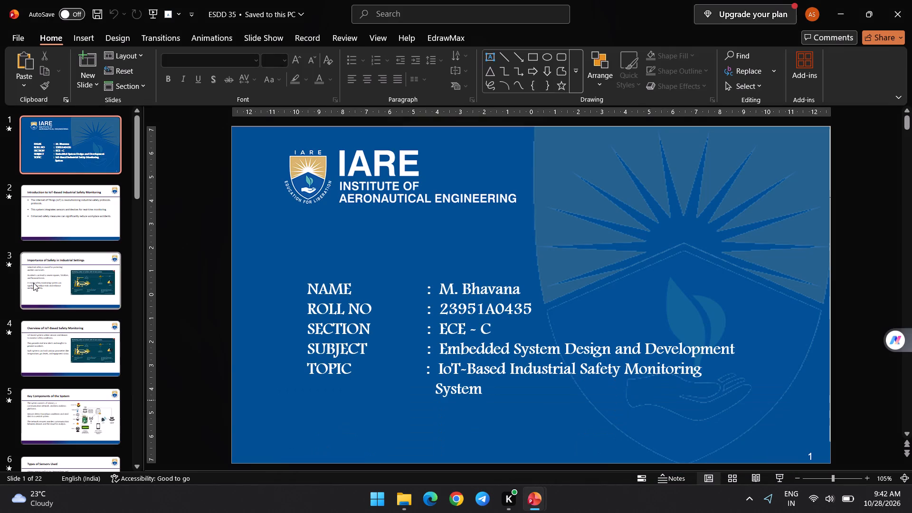
pyautogui.scroll(-10, 33, 283)
pyautogui.click(68, 346)
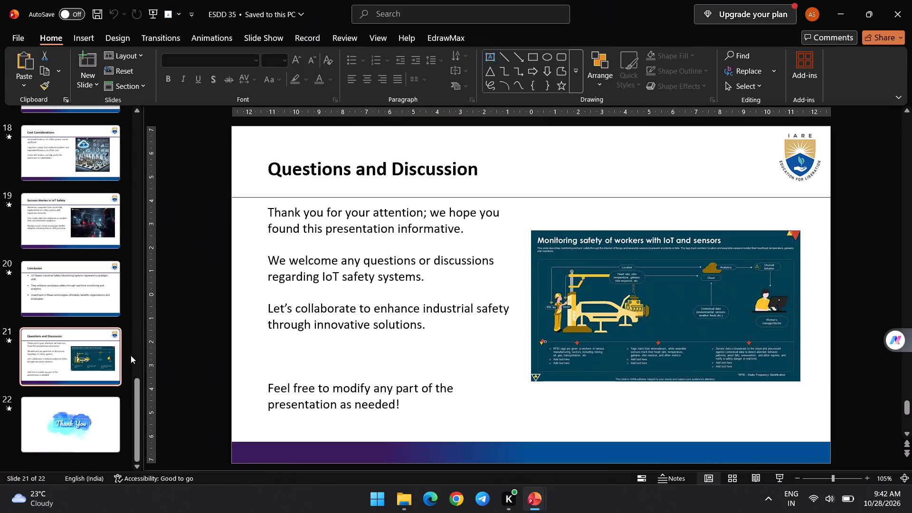
pyautogui.press('Delete')
pyautogui.click(92, 349)
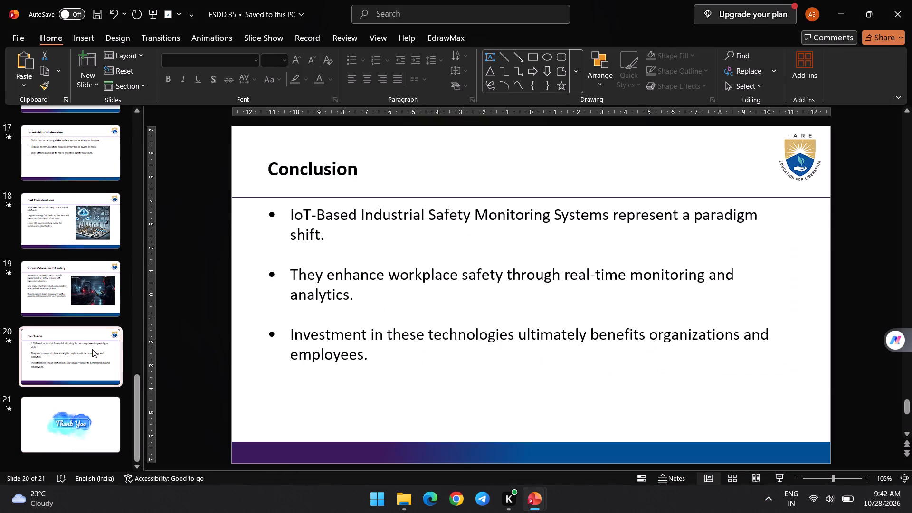
# Save and close the ESDD 35 presentation.
pyautogui.hotkey('ctrl', 's')
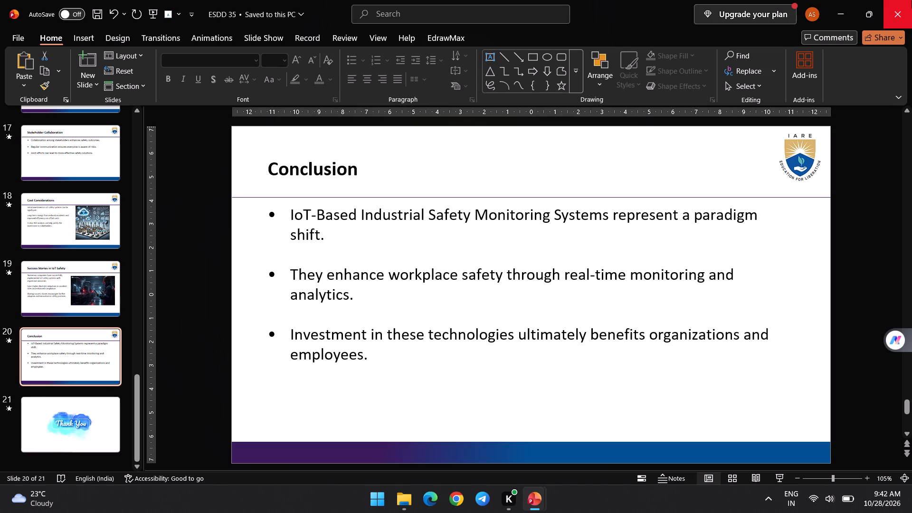
pyautogui.click(911, 0)
# Check the closing slides of the LP VLSI 35 presentation and close it.
pyautogui.scroll(-7, 54, 301)
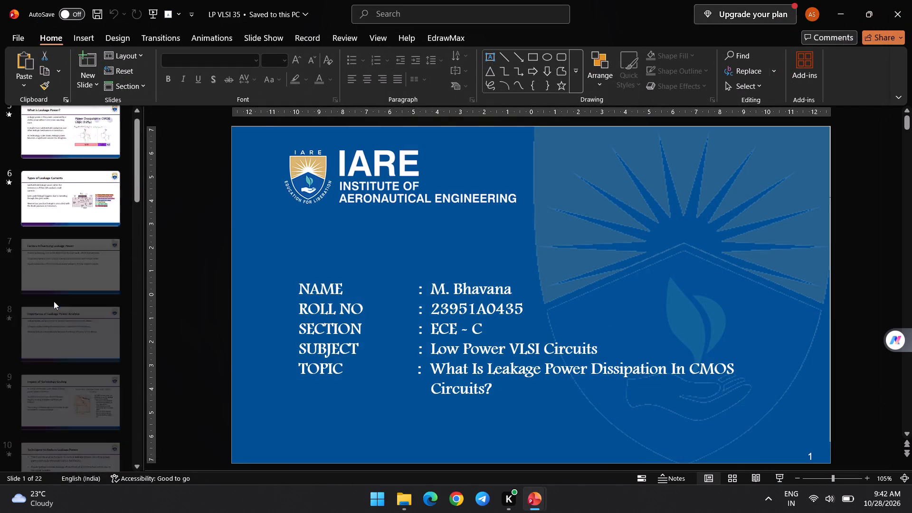
pyautogui.scroll(-8, 54, 301)
pyautogui.click(58, 341)
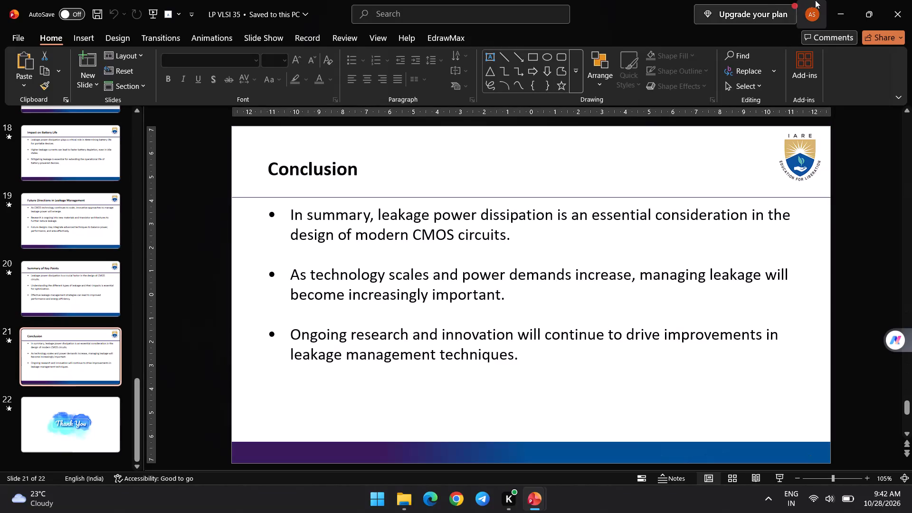
pyautogui.click(898, 13)
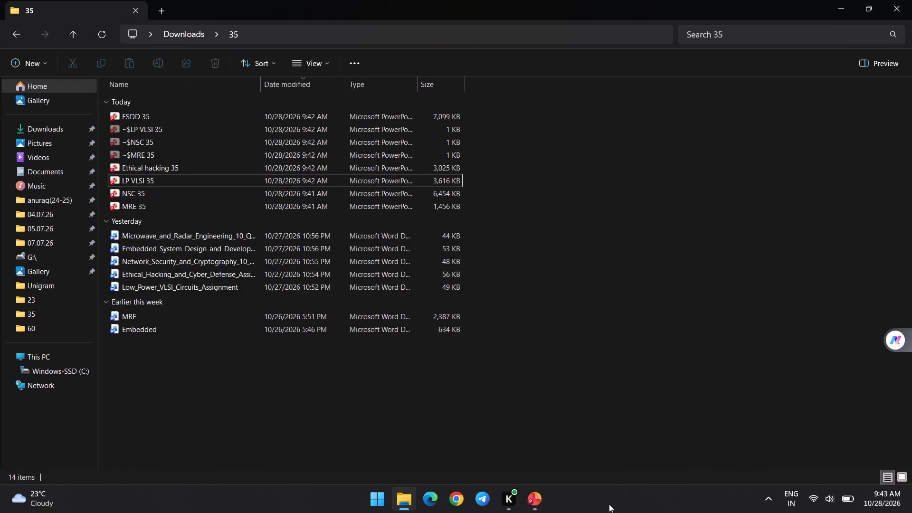
# Delete the broken picture from the "Types of Duplexers" slide in the MRE 35 presentation.
pyautogui.click(493, 453)
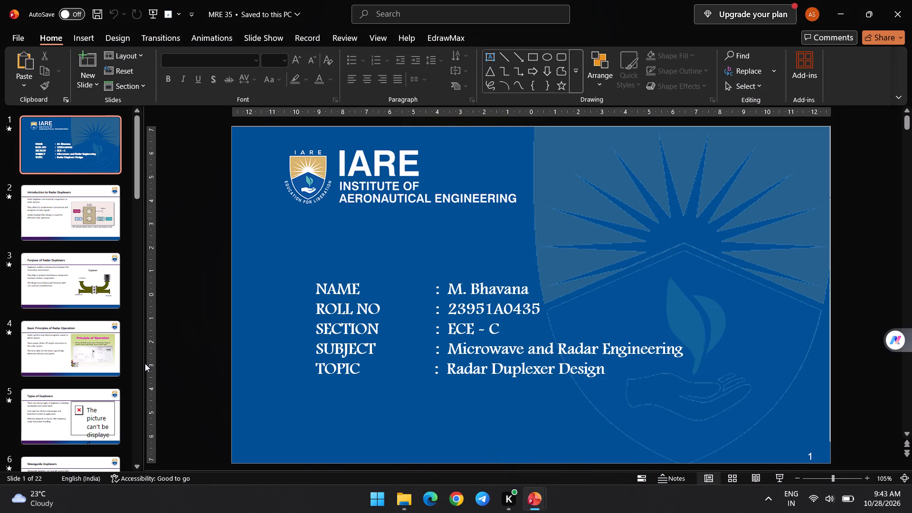
pyautogui.click(99, 414)
pyautogui.click(585, 342)
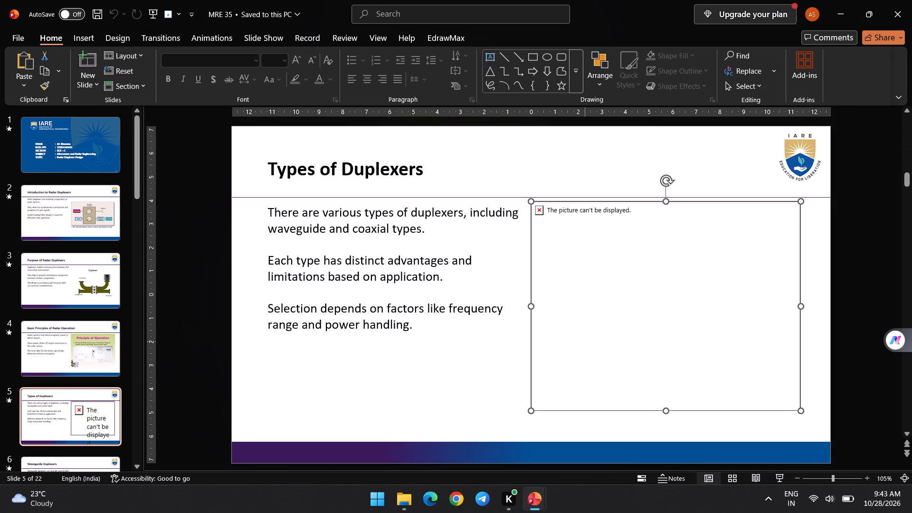
pyautogui.press('Delete')
# Widen the body text box on the "Types of Duplexers" slide across the space freed by the picture.
pyautogui.click(493, 264)
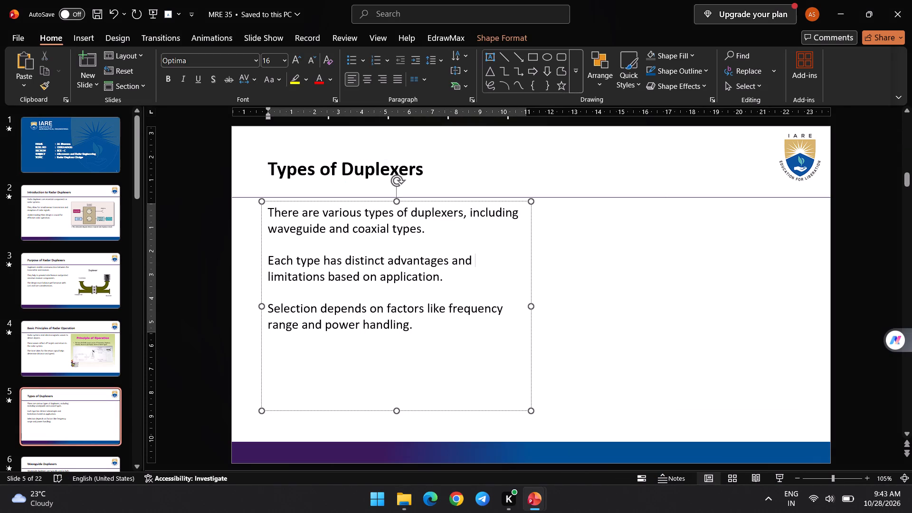
pyautogui.moveTo(531, 305); pyautogui.dragTo(774, 302)
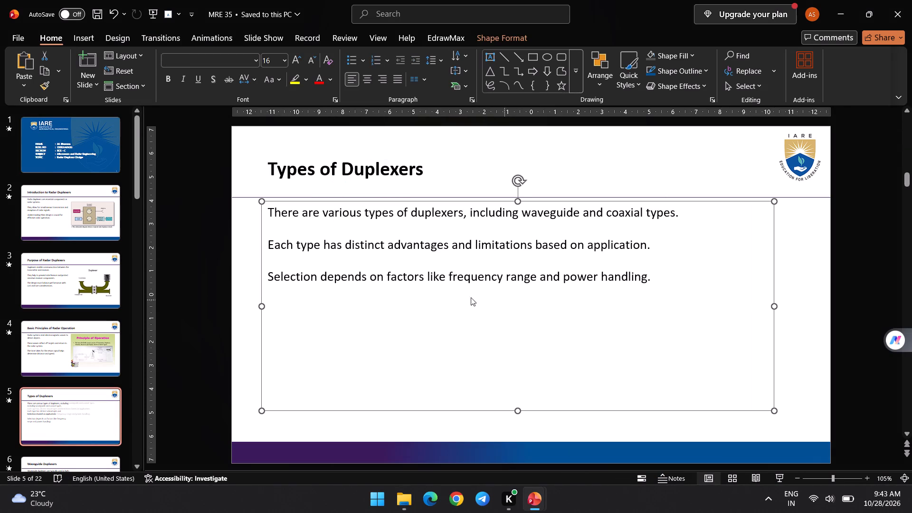
# Check the remaining slides of the MRE 35 presentation, then save and close it.
pyautogui.scroll(-2, 79, 324)
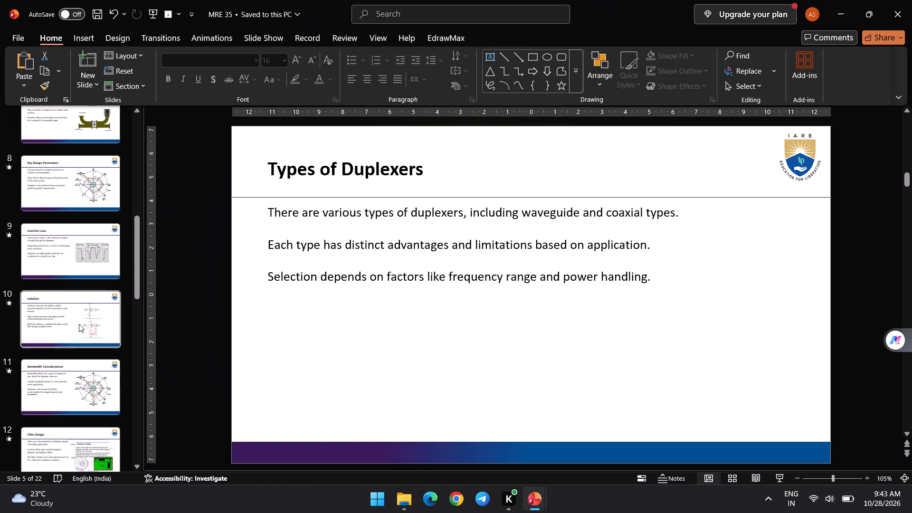
pyautogui.scroll(-3, 79, 324)
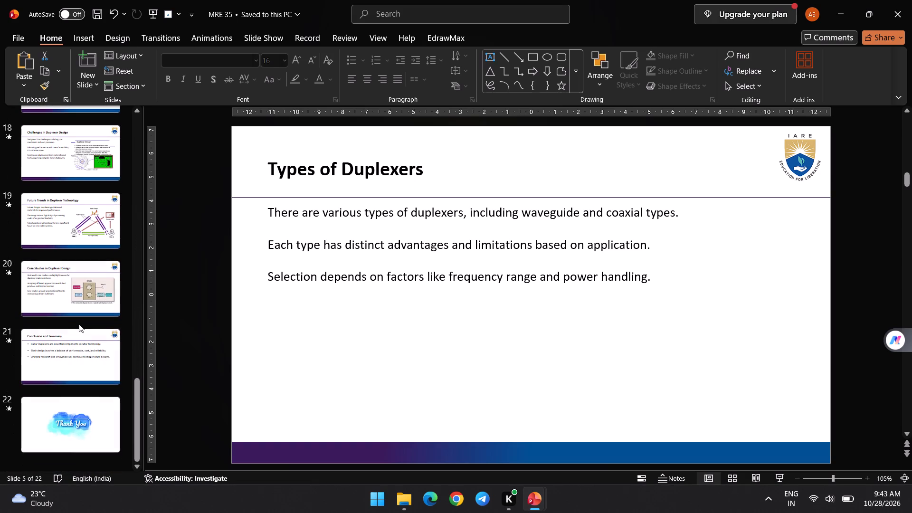
pyautogui.hotkey('ctrl', 's')
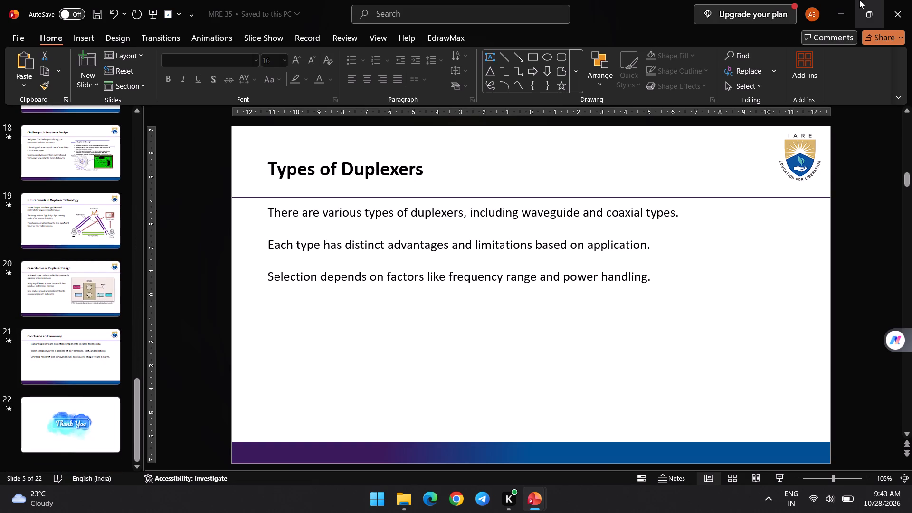
pyautogui.click(892, 8)
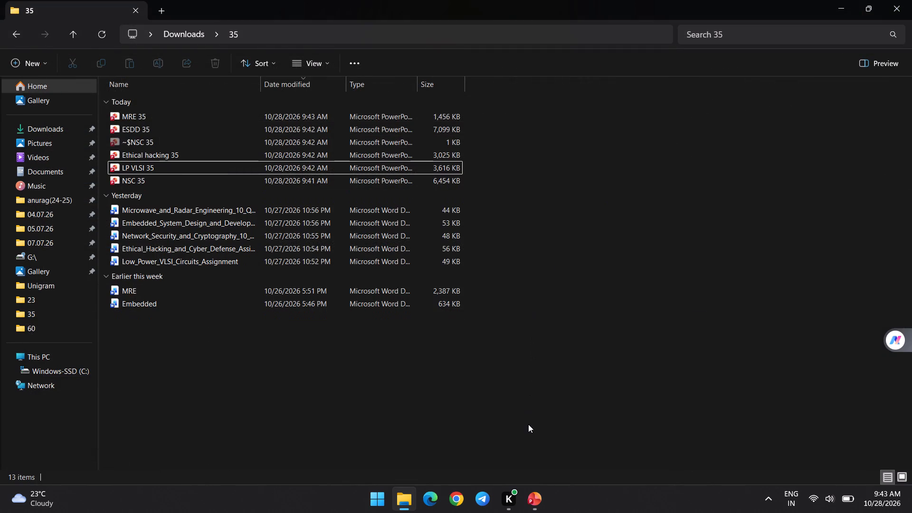
# Check the title and closing slides of the NSC 35 presentation and close it.
pyautogui.click(536, 460)
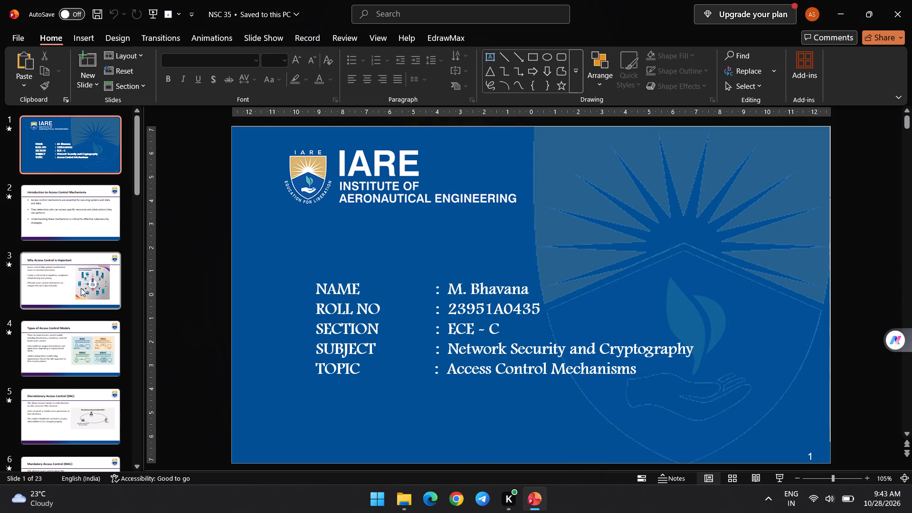
pyautogui.scroll(-3, 81, 288)
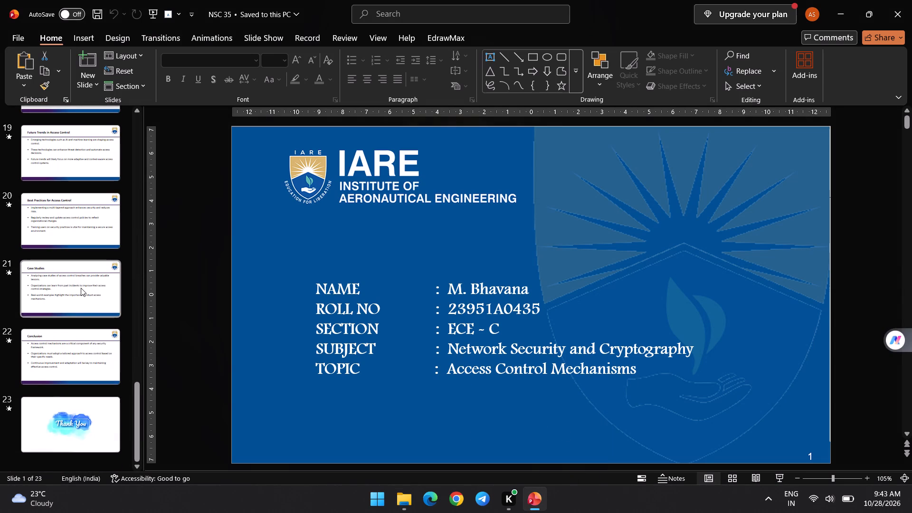
pyautogui.click(894, 12)
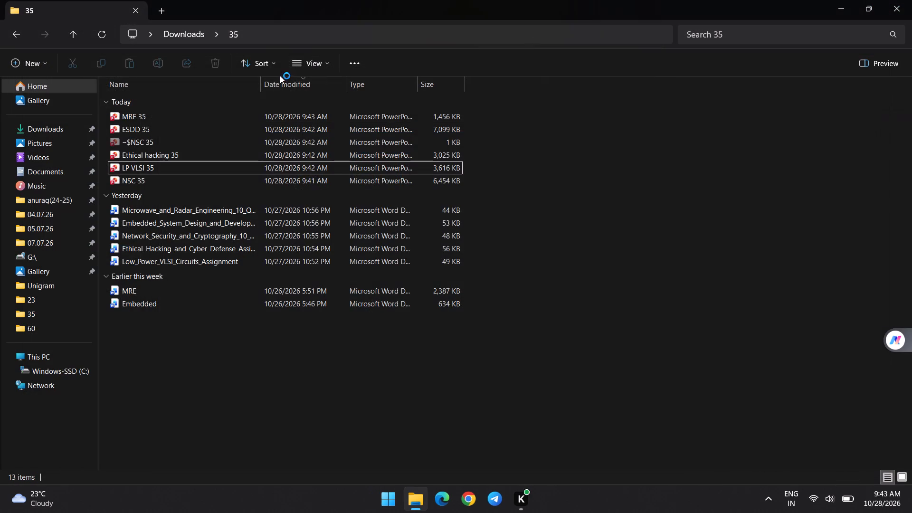
# Return to the Downloads folder and open folder 23.
pyautogui.click(237, 404)
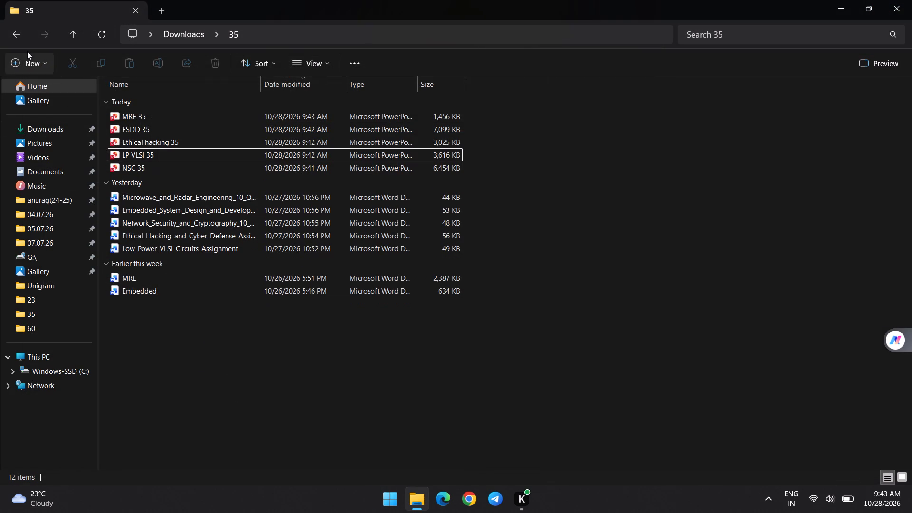
pyautogui.click(20, 40)
pyautogui.click(20, 40)
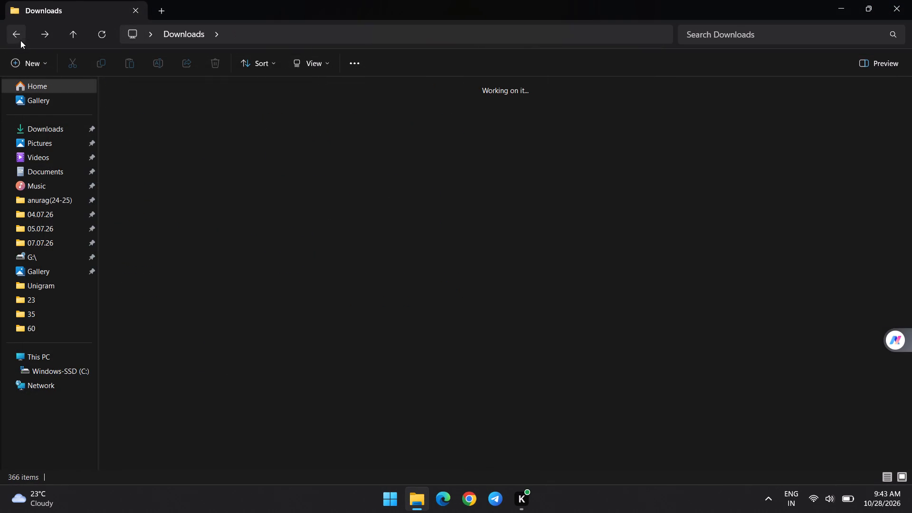
pyautogui.doubleClick(189, 148)
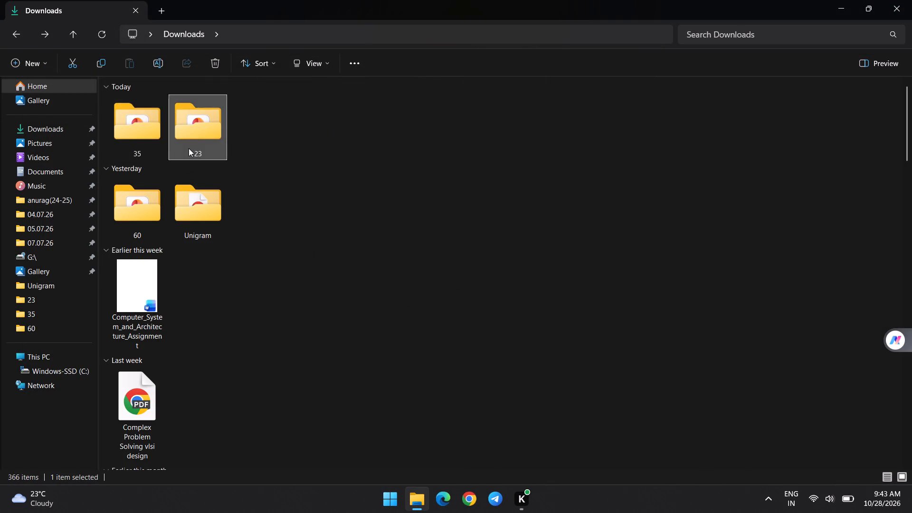
# Leave folder 23 and open folder 60 in the Downloads folder.
pyautogui.click(13, 40)
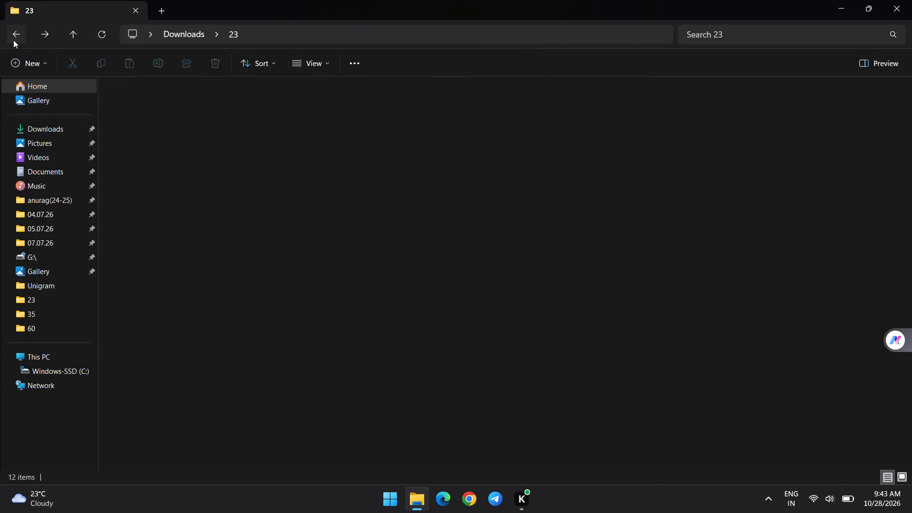
pyautogui.doubleClick(147, 202)
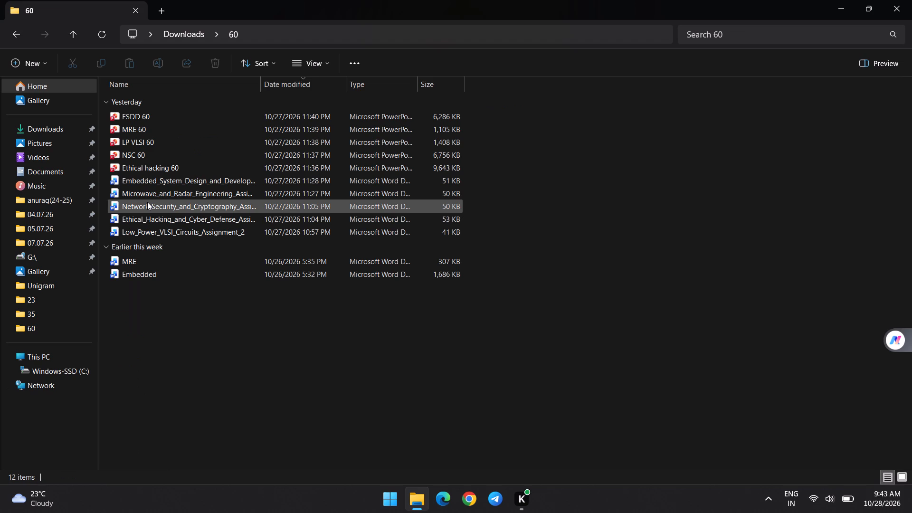
pyautogui.moveTo(147, 202); pyautogui.dragTo(141, 240)
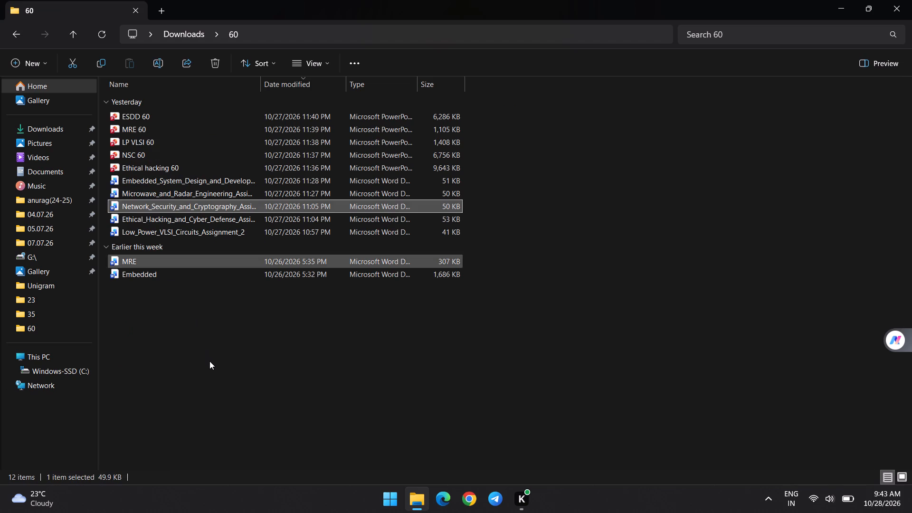
pyautogui.click(210, 364)
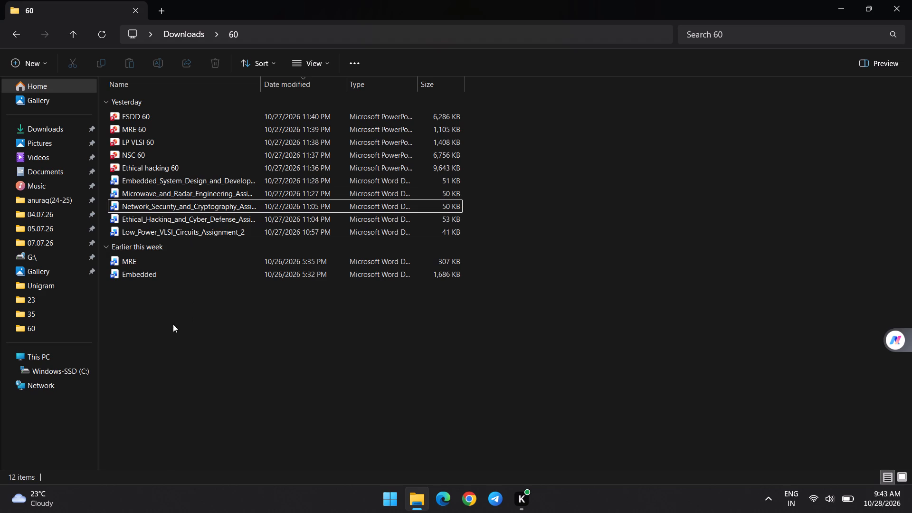
# Open the Ethical hacking 60, NSC 60, MRE 60, ESDD 60 and LP VLSI 60 presentations.
pyautogui.doubleClick(145, 169)
pyautogui.doubleClick(149, 155)
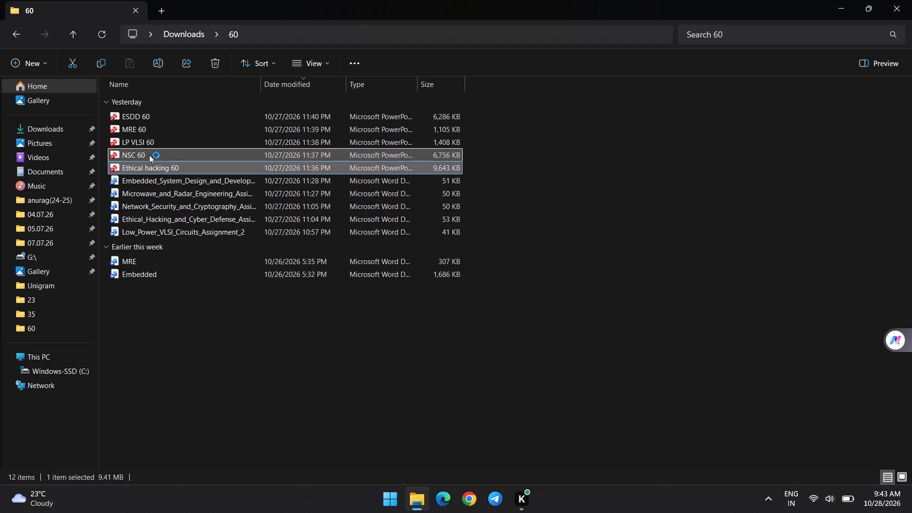
pyautogui.click(155, 143)
pyautogui.moveTo(155, 143); pyautogui.dragTo(152, 121)
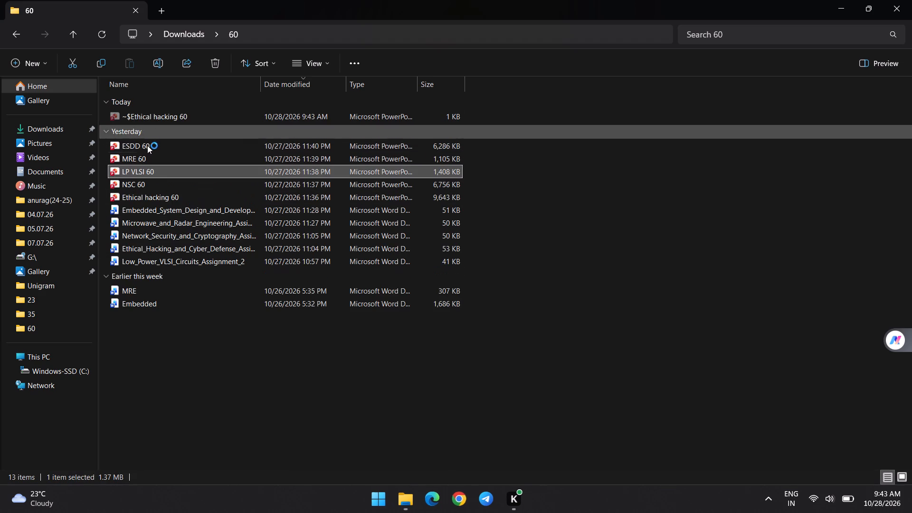
pyautogui.doubleClick(147, 152)
pyautogui.doubleClick(148, 158)
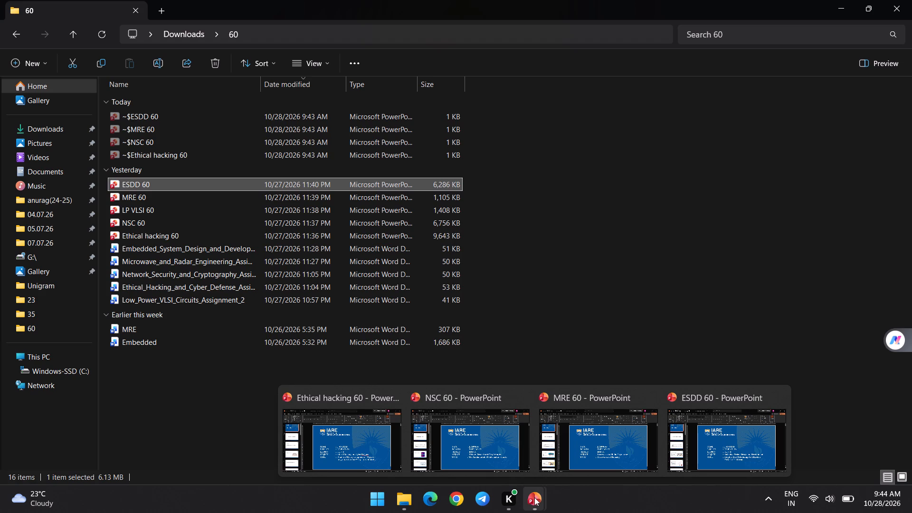
pyautogui.doubleClick(248, 208)
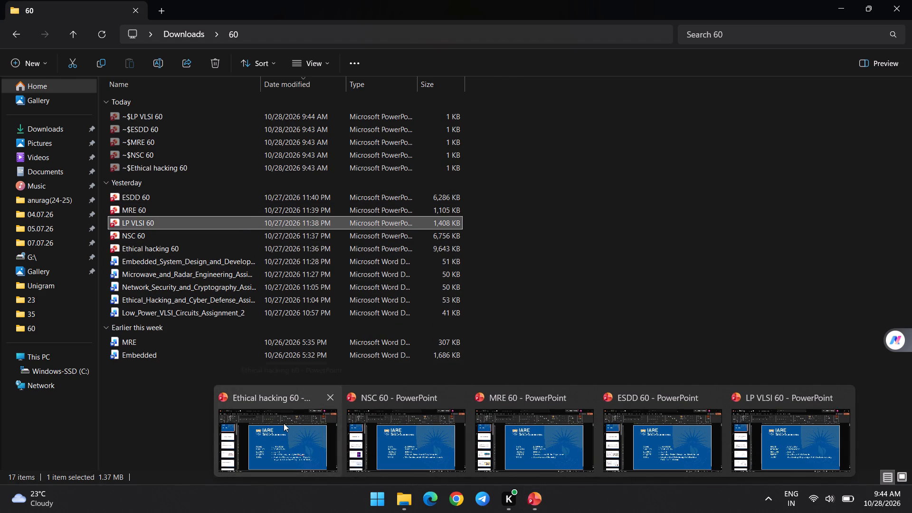
# Replace the first name on the Ethical hacking 60 title slide with the folder 60 student's first name and save.
pyautogui.click(279, 422)
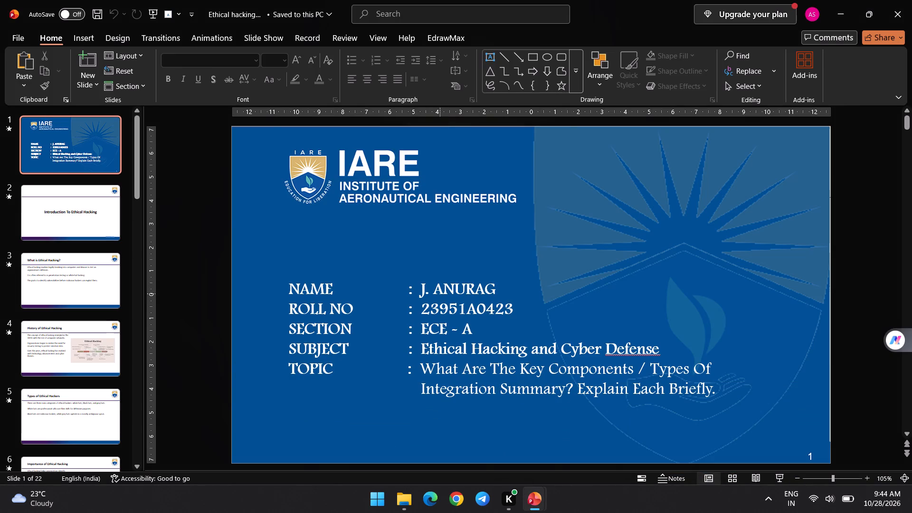
pyautogui.moveTo(436, 290); pyautogui.dragTo(494, 290)
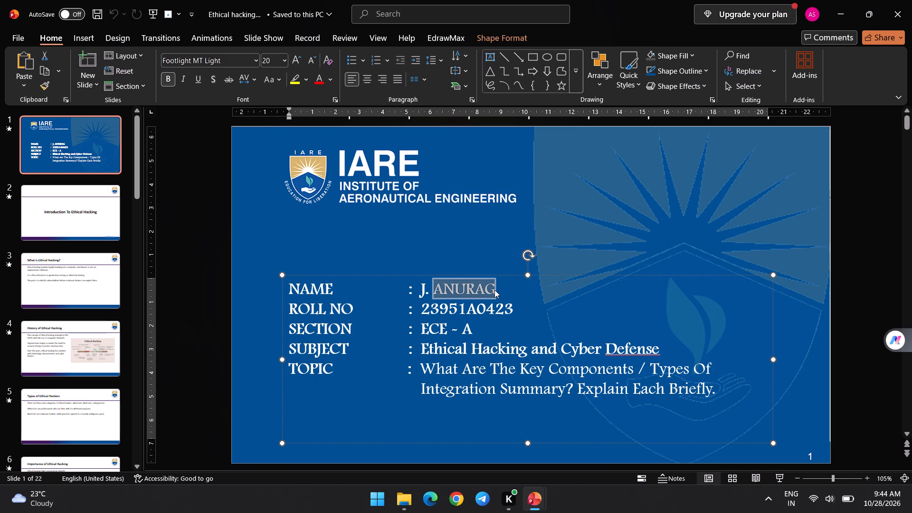
pyautogui.press('h')
pyautogui.write('arshitha')
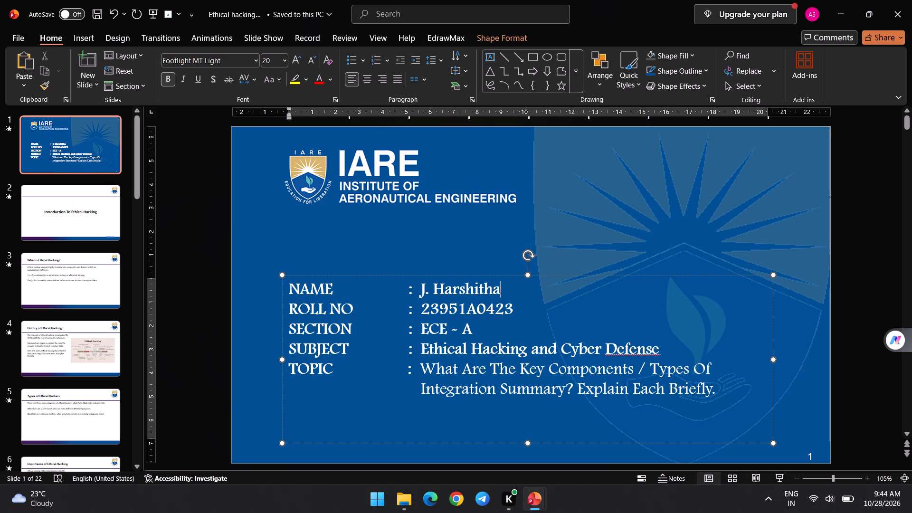
pyautogui.hotkey('ctrl', 's')
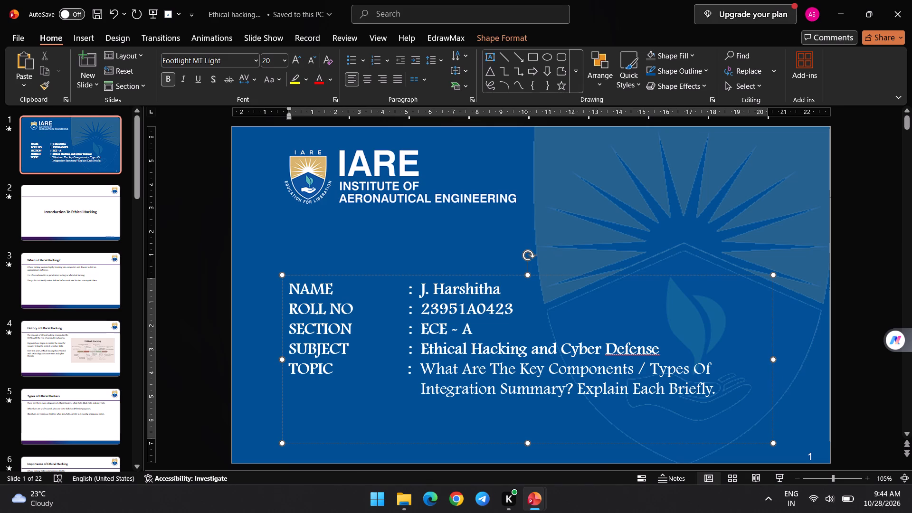
# Change the roll number's last two digits to 60 and the section to ECE - C on the Ethical hacking 60 title slide, then save.
pyautogui.click(508, 309)
pyautogui.press('BackSpace')
pyautogui.press('Delete')
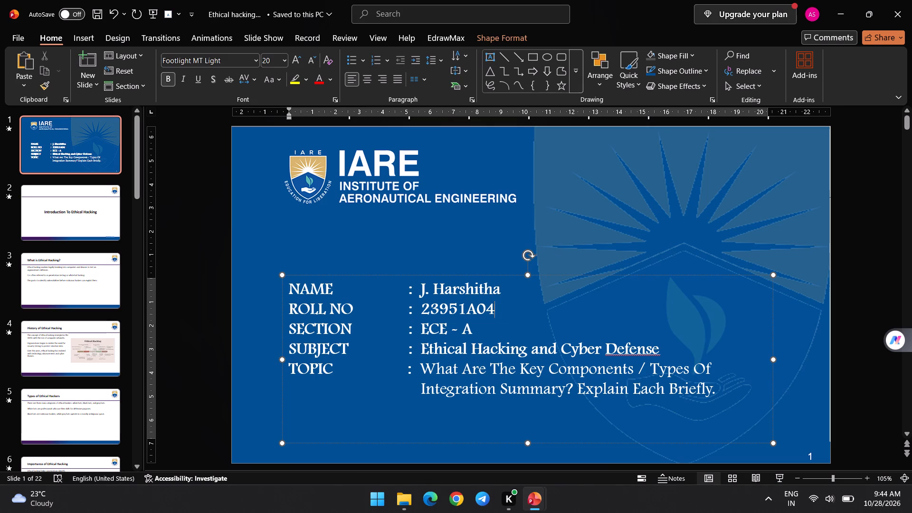
pyautogui.write('60')
pyautogui.press('Down')
pyautogui.press('BackSpace')
pyautogui.press('c')
pyautogui.press('c')
pyautogui.hotkey('ctrl', 's')
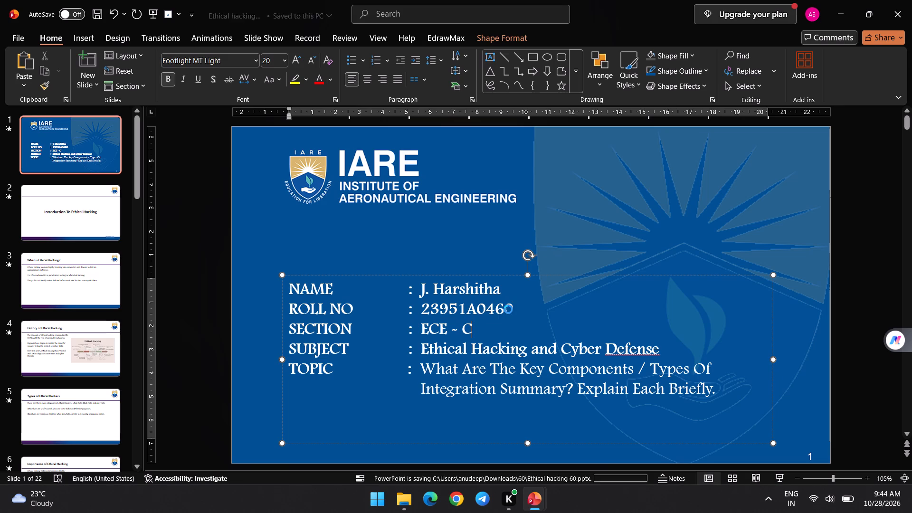
# Copy the student's first name from the Ethical hacking 60 title slide over the old first name on the NSC 60 title slide.
pyautogui.moveTo(435, 291); pyautogui.dragTo(498, 288)
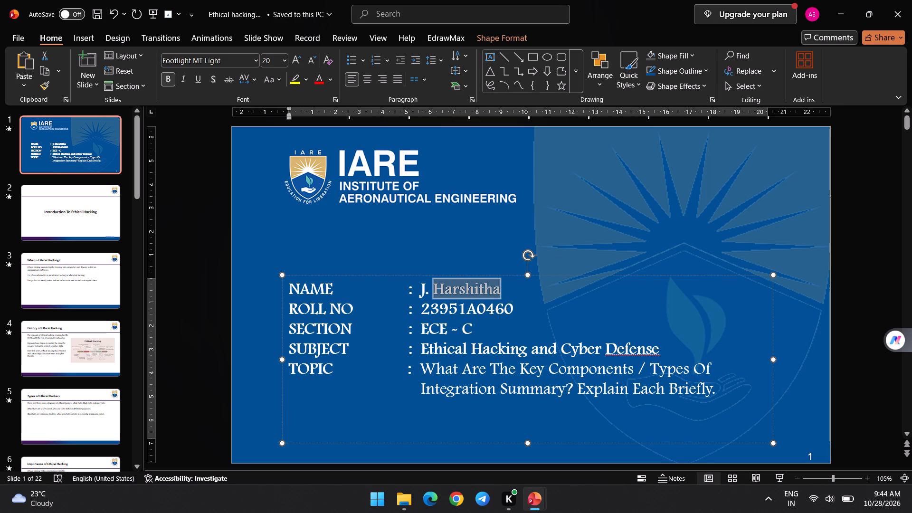
pyautogui.moveTo(498, 288); pyautogui.dragTo(502, 288)
pyautogui.hotkey('ctrl', 'c')
pyautogui.click(406, 463)
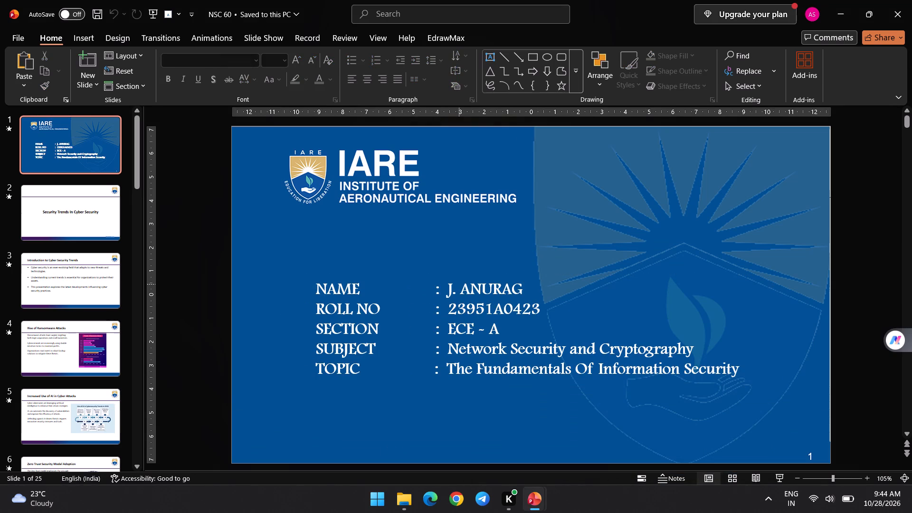
pyautogui.moveTo(465, 291); pyautogui.dragTo(529, 293)
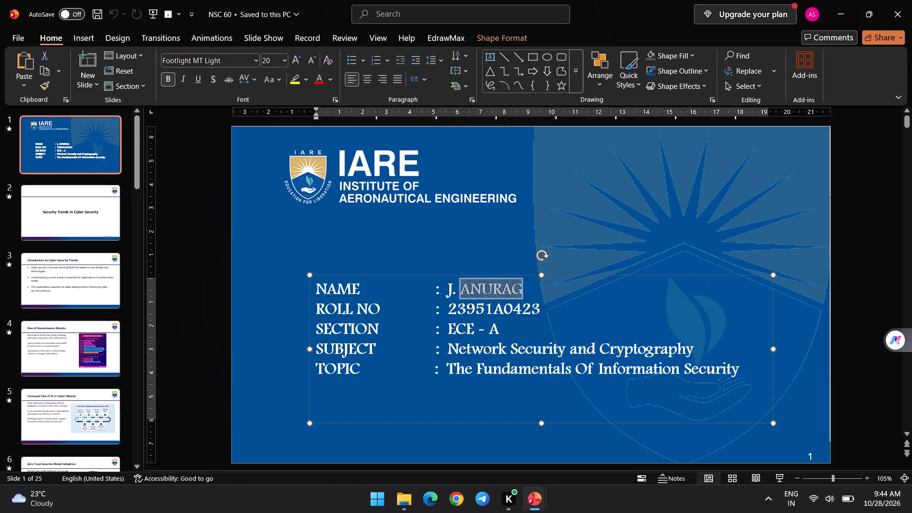
pyautogui.hotkey('ctrl', 'v')
# Set the section to ECE - C and the roll number's last two digits to 60 on the NSC 60 title slide, then save.
pyautogui.click(510, 325)
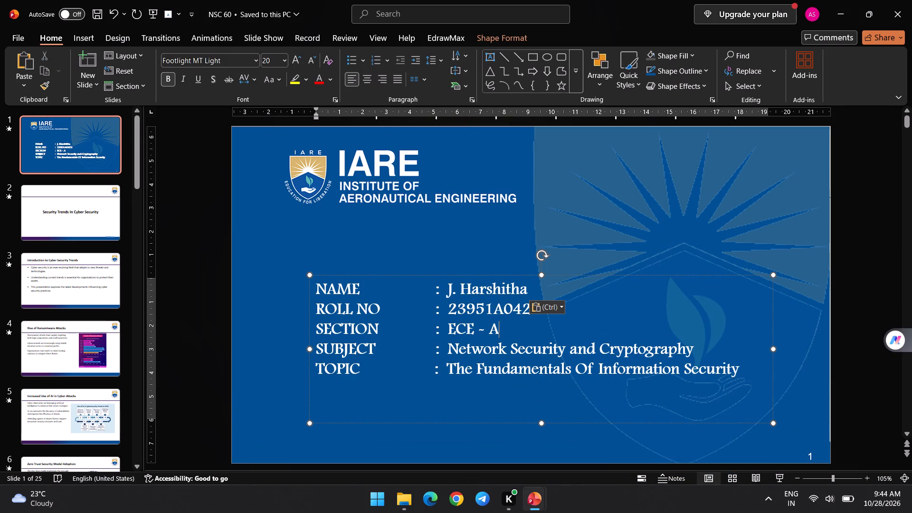
pyautogui.press('BackSpace')
pyautogui.press('c')
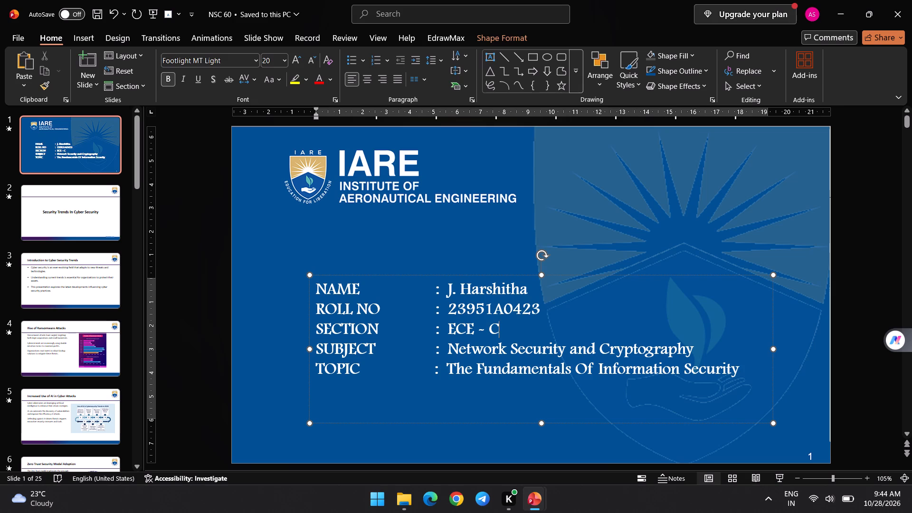
pyautogui.press('Up')
pyautogui.press('Right')
pyautogui.press('Right')
pyautogui.press('Delete')
pyautogui.press('Delete')
pyautogui.write('60')
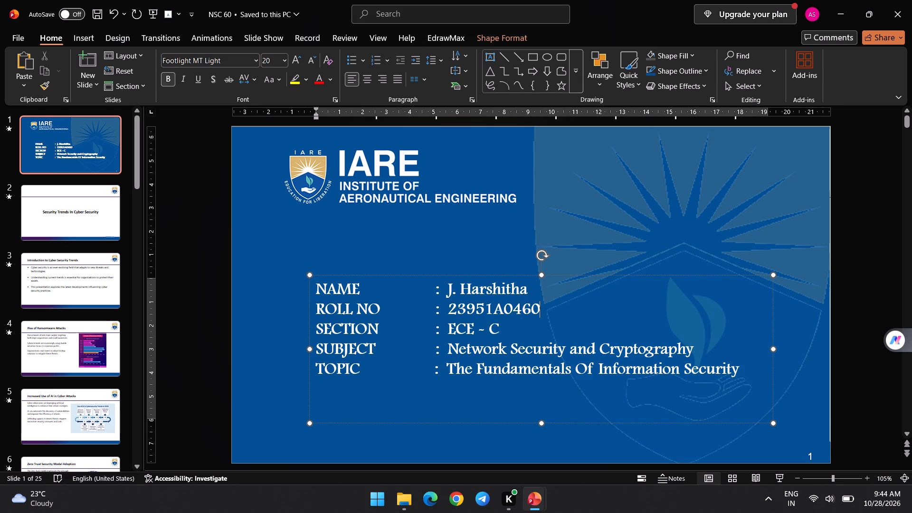
pyautogui.hotkey('ctrl', 's')
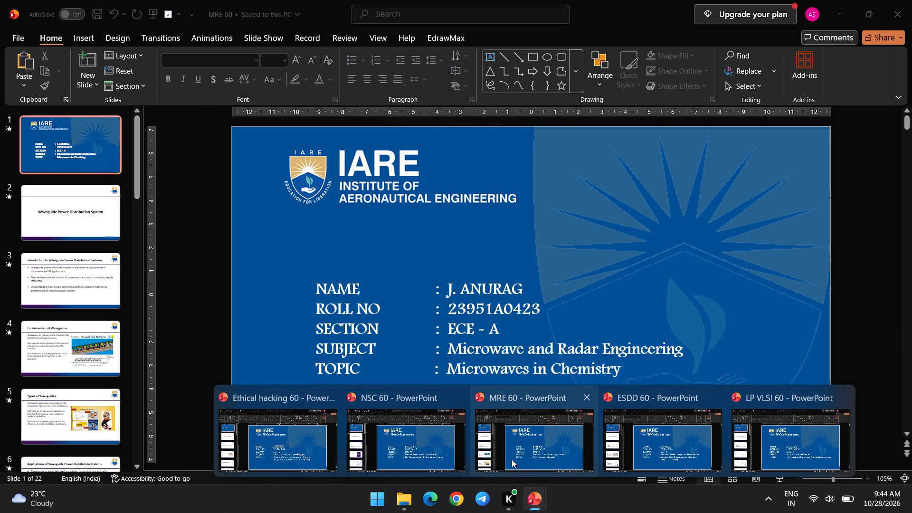
# Change the roll number's last two digits to 60 and the section to ECE - C on the MRE 60 title slide.
pyautogui.click(512, 459)
pyautogui.click(542, 305)
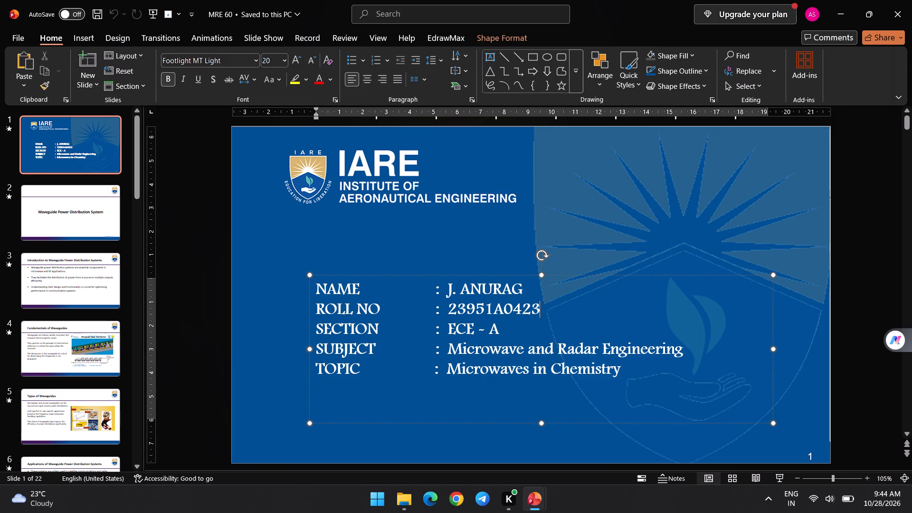
pyautogui.press('BackSpace')
pyautogui.press('BackSpace')
pyautogui.write('60')
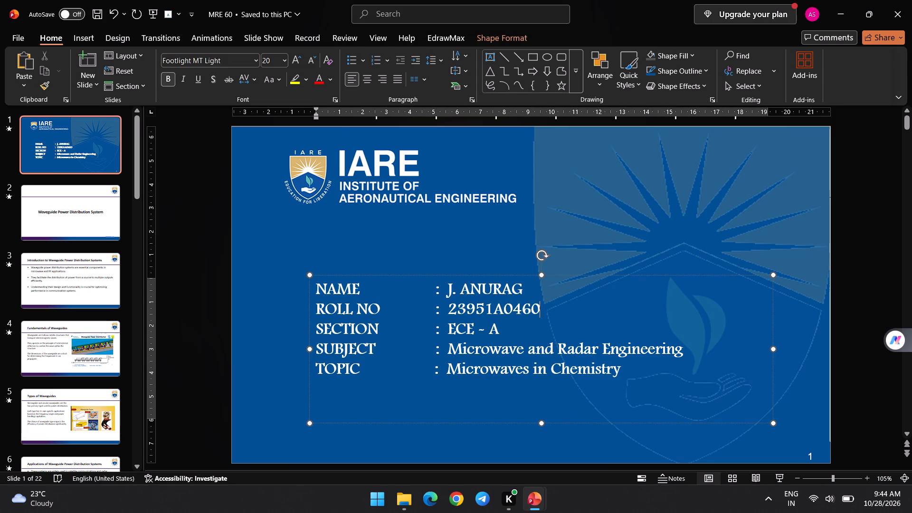
pyautogui.press('Down')
pyautogui.press('BackSpace')
pyautogui.press('c')
# Paste the copied first name over the old one on the MRE 60 title slide and save the presentation.
pyautogui.moveTo(522, 288); pyautogui.dragTo(472, 286)
pyautogui.hotkey('ctrl', 'v')
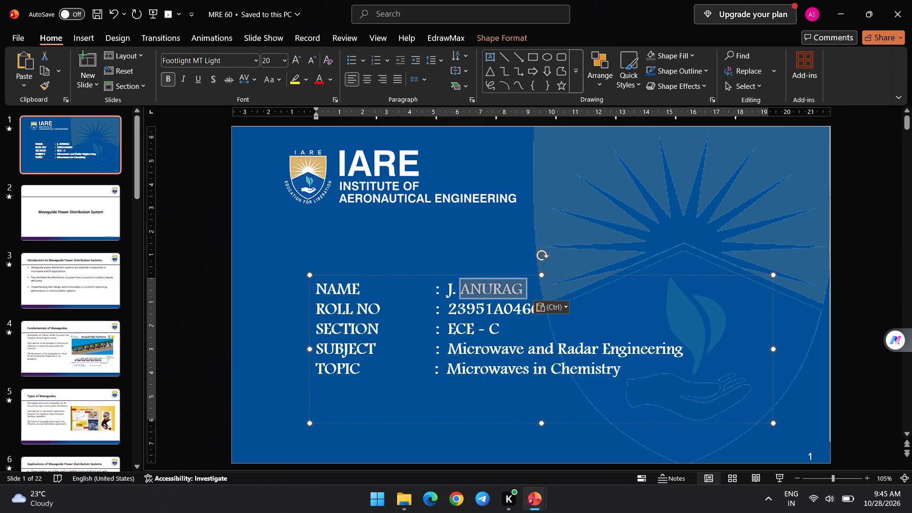
pyautogui.press('Return')
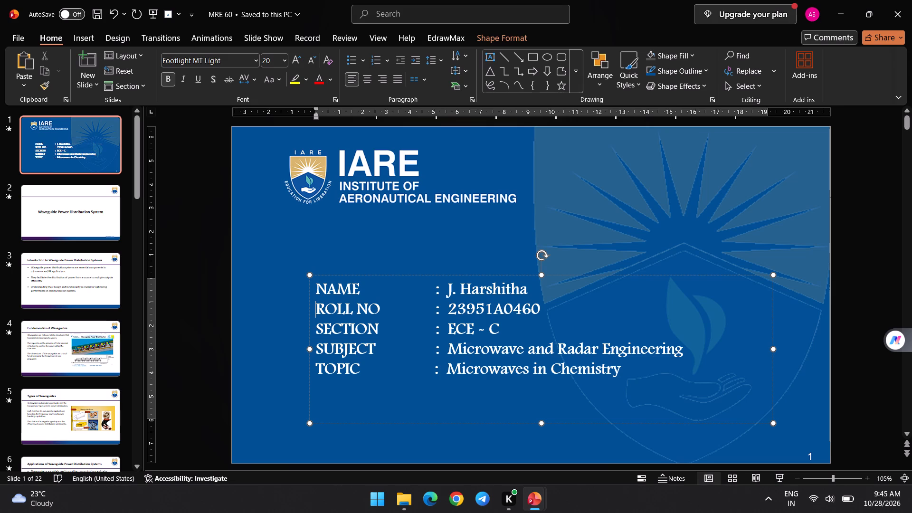
pyautogui.hotkey('ctrl', 's')
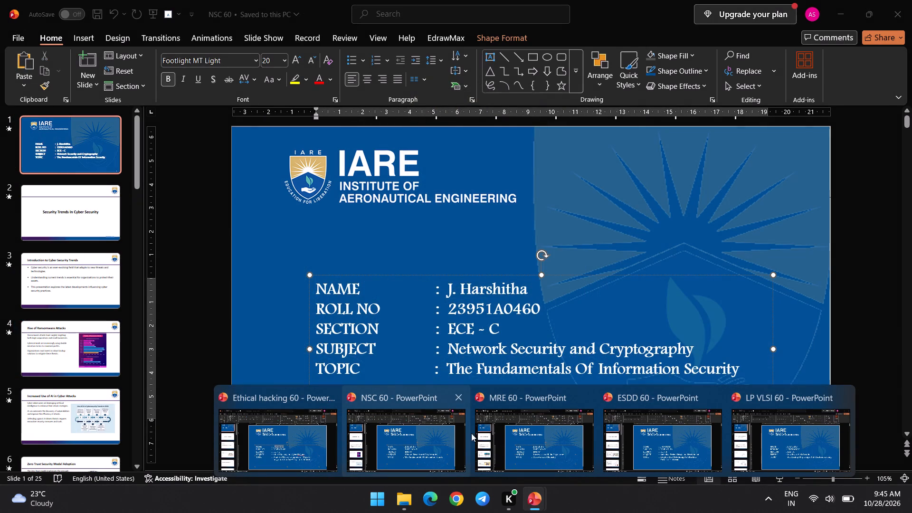
# Paste the copied first name over the old first name on the ESDD 60 title slide.
pyautogui.click(639, 444)
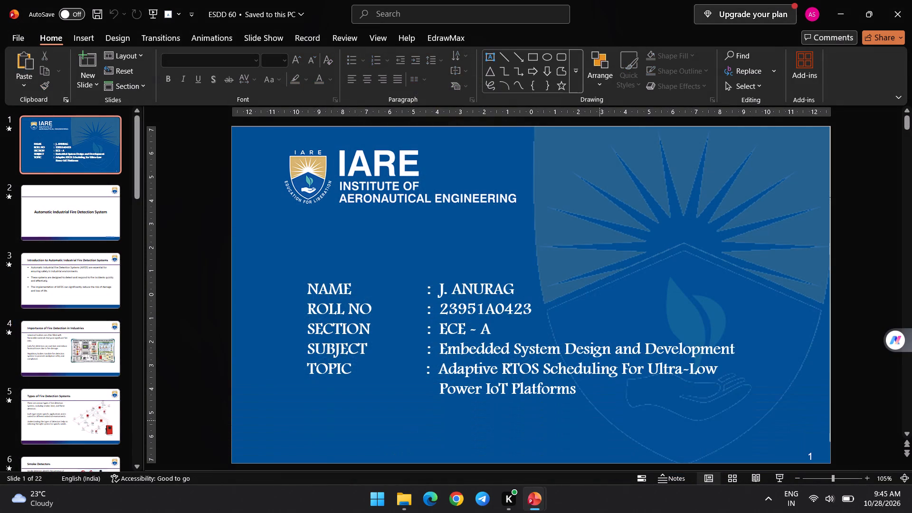
pyautogui.moveTo(454, 290); pyautogui.dragTo(532, 285)
pyautogui.hotkey('ctrl', 'v')
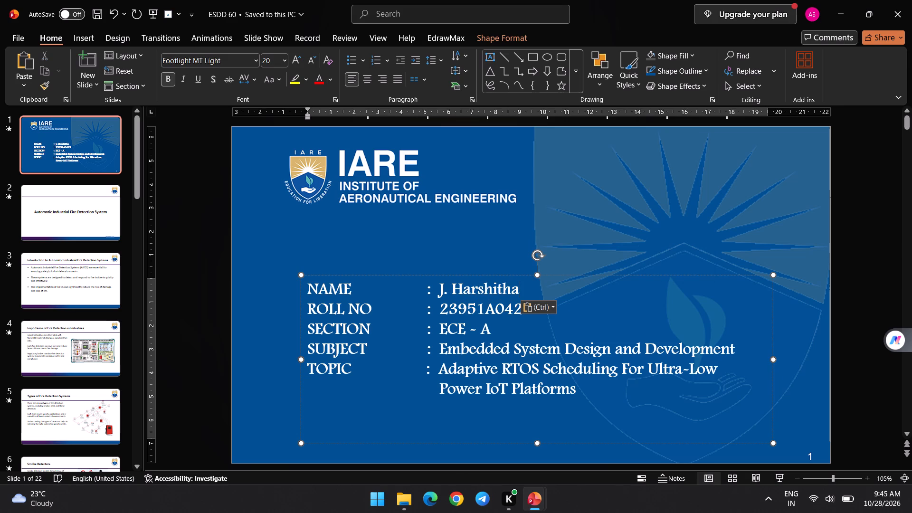
# Set the roll number's last two digits to 60 and the section to ECE - C on the ESDD 60 title slide, then save.
pyautogui.click(517, 313)
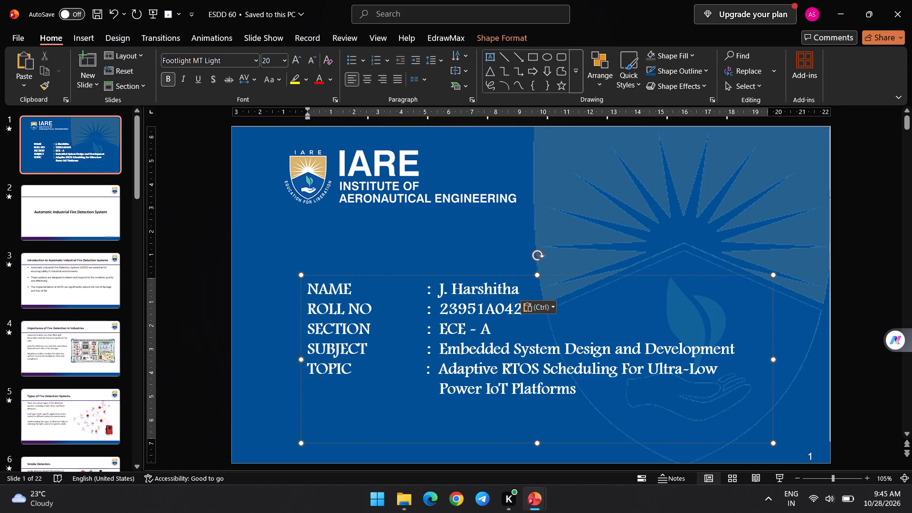
pyautogui.press('Delete')
pyautogui.press('Delete')
pyautogui.write('60')
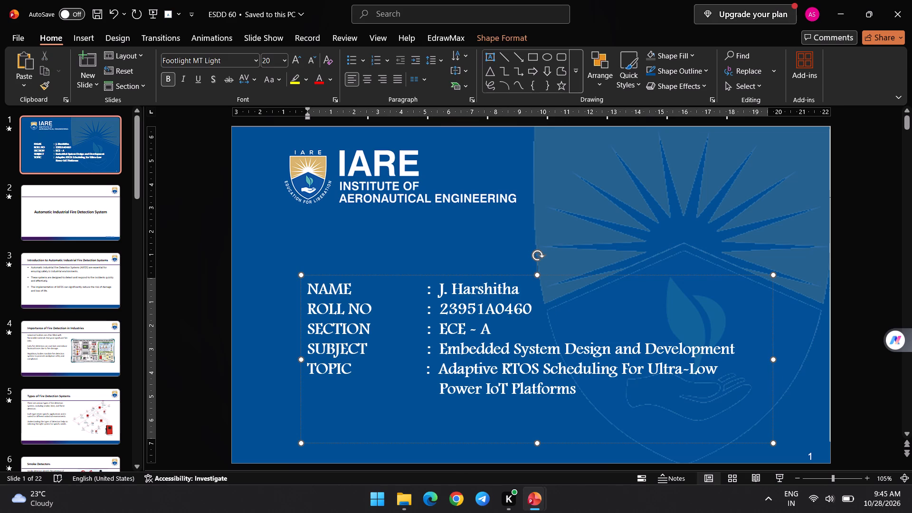
pyautogui.press('Down')
pyautogui.press('BackSpace')
pyautogui.press('c')
pyautogui.hotkey('ctrl', 's')
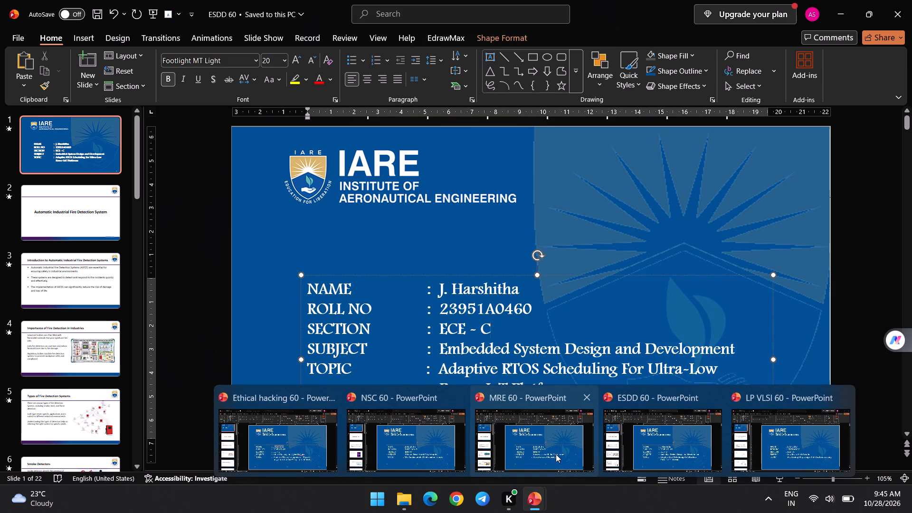
# Paste the copied first name over the old first name on the LP VLSI 60 title slide.
pyautogui.click(740, 448)
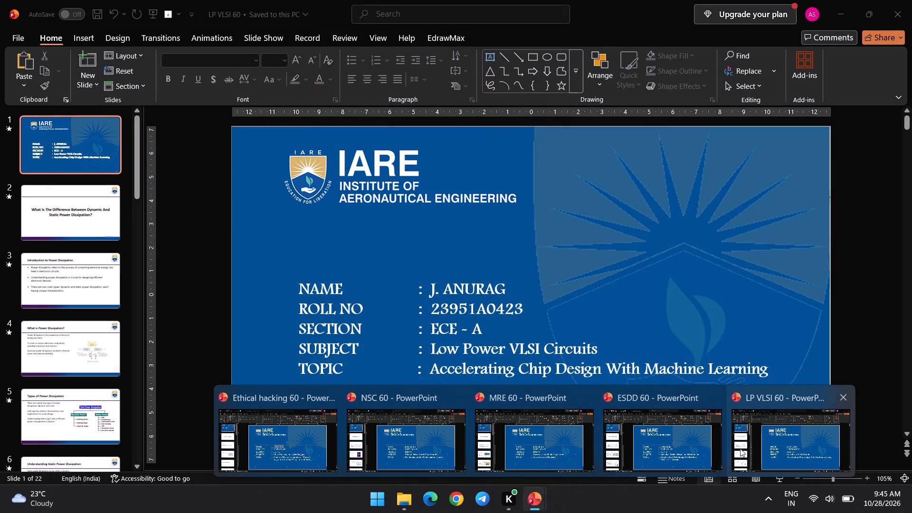
pyautogui.moveTo(448, 289); pyautogui.dragTo(460, 290)
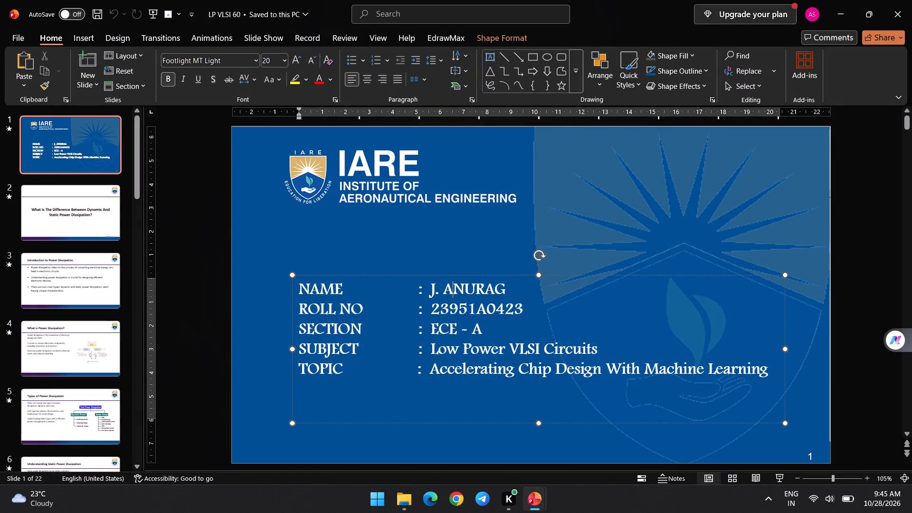
pyautogui.moveTo(460, 290); pyautogui.dragTo(504, 296)
pyautogui.hotkey('ctrl', 'v')
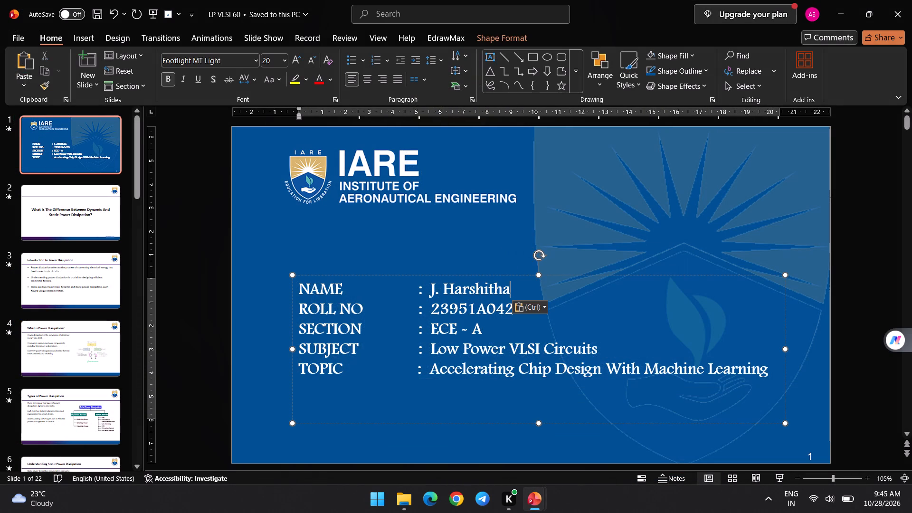
# Change the roll number's last two digits to 60 and the section to ECE - C on the LP VLSI 60 title slide, then save.
pyautogui.press('Down')
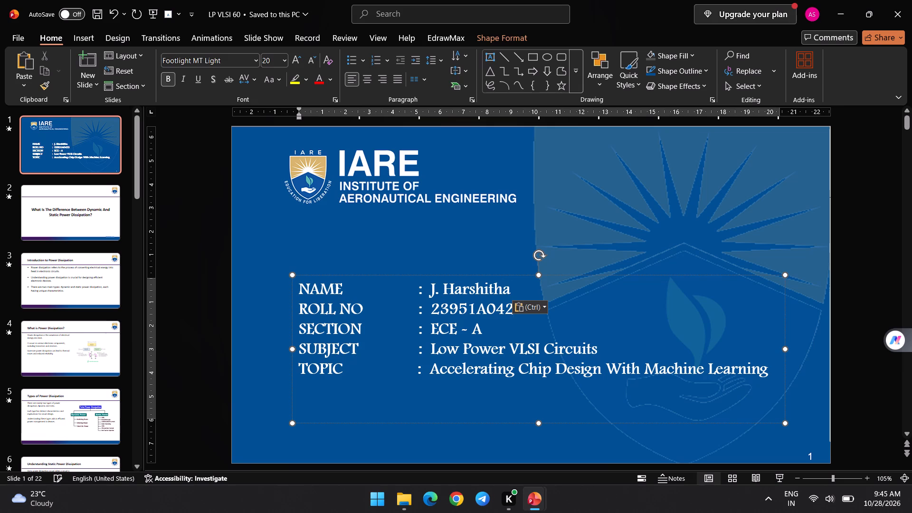
pyautogui.press('BackSpace')
pyautogui.press('Delete')
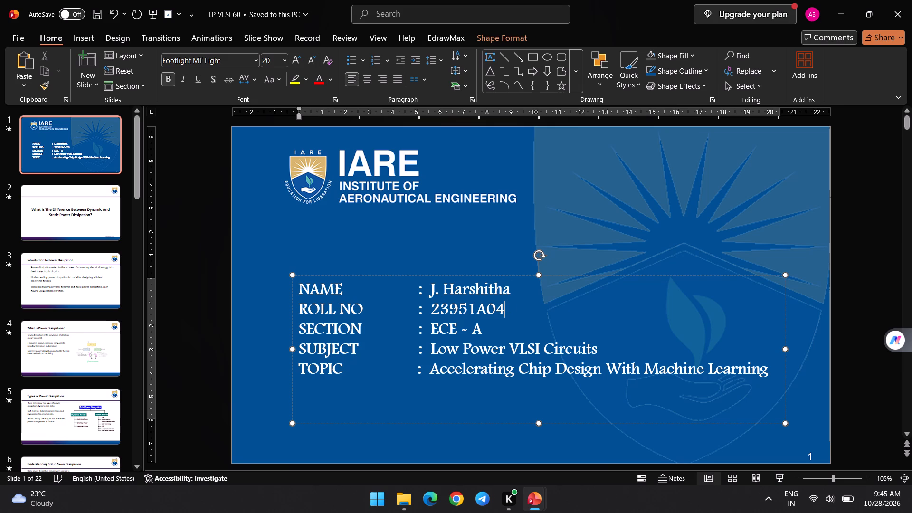
pyautogui.write('60')
pyautogui.press('Down')
pyautogui.press('BackSpace')
pyautogui.press('c')
pyautogui.hotkey('ctrl', 's')
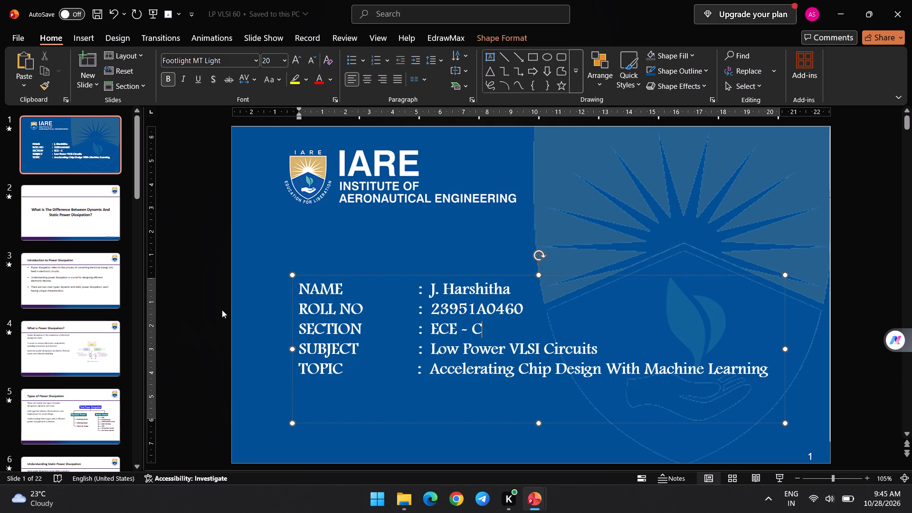
# Cut the heading text about dynamic and static power dissipation from slide 2 of LP VLSI 60 and delete the emptied slide.
pyautogui.click(48, 208)
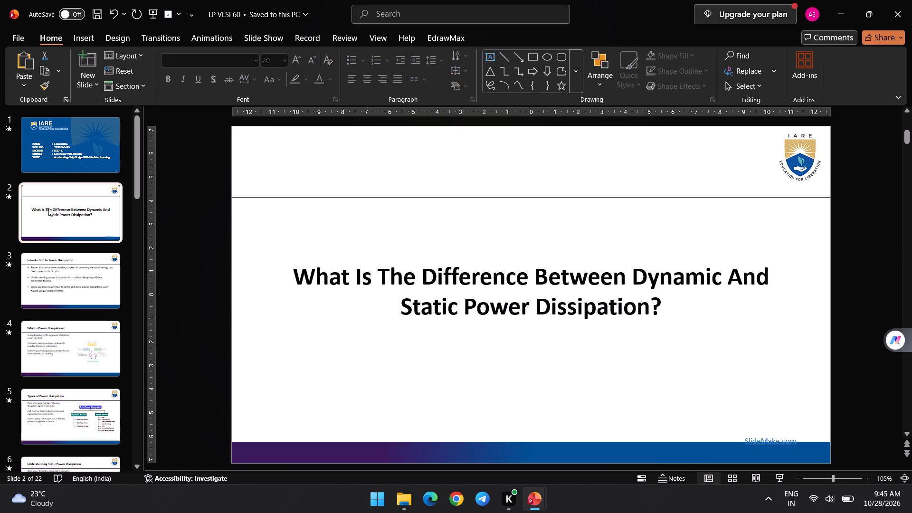
pyautogui.moveTo(293, 275); pyautogui.dragTo(701, 318)
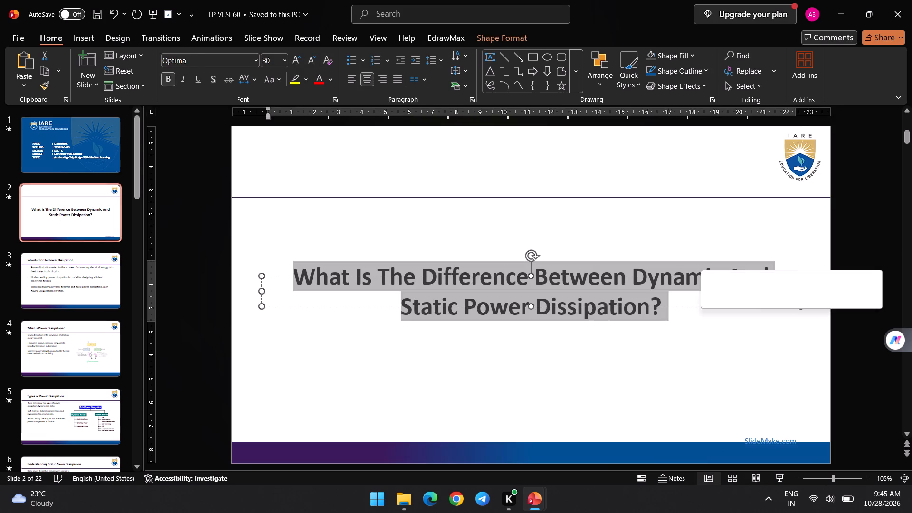
pyautogui.hotkey('ctrl', 'x')
pyautogui.click(54, 220)
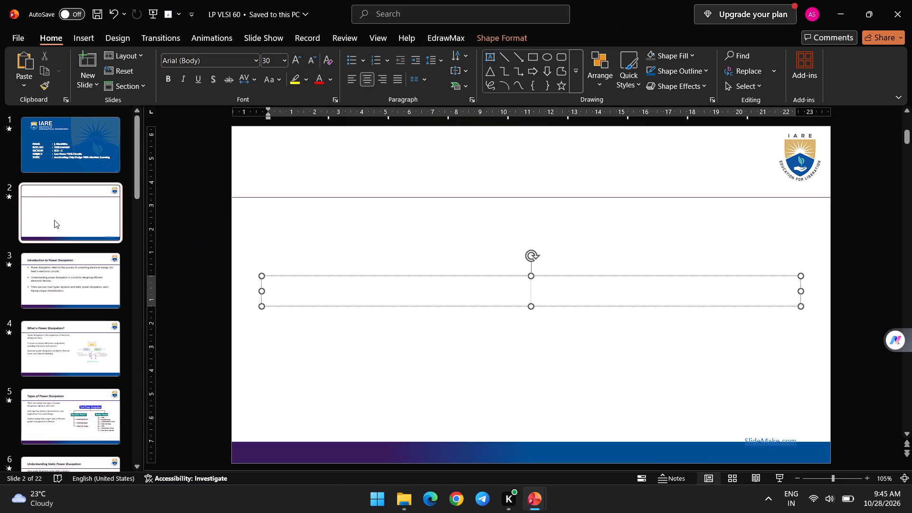
pyautogui.press('Delete')
# Replace the topic on the LP VLSI 60 title slide with the cut text "What Is The Difference Between Dynamic And Static Power Dissipation?".
pyautogui.click(78, 139)
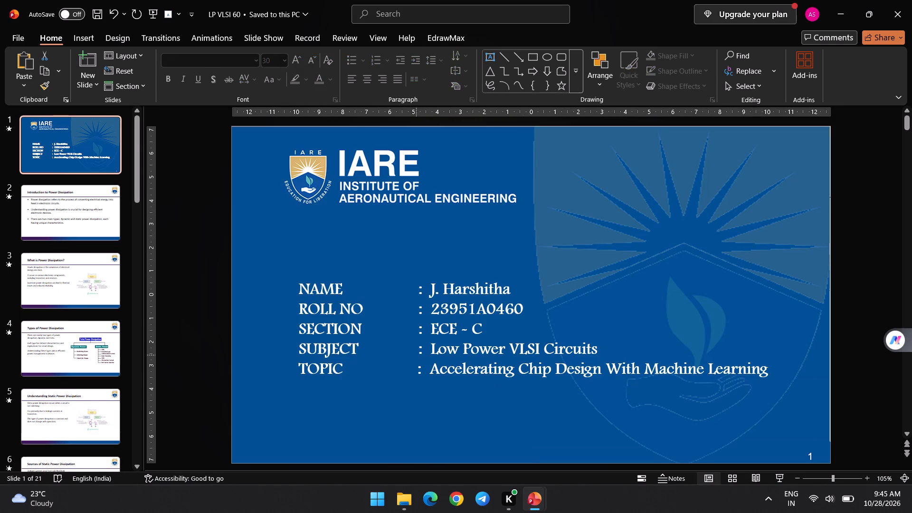
pyautogui.moveTo(428, 366); pyautogui.dragTo(762, 367)
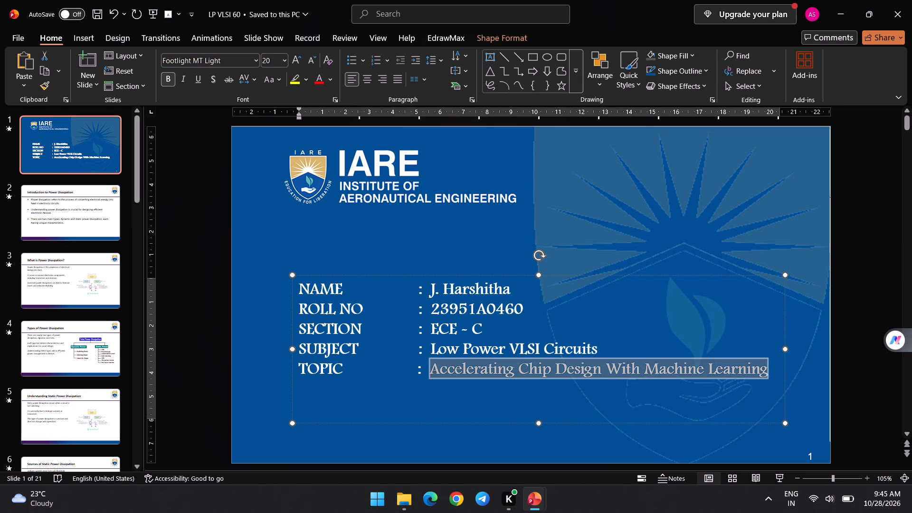
pyautogui.moveTo(762, 367); pyautogui.dragTo(801, 383)
pyautogui.hotkey('ctrl', 'v')
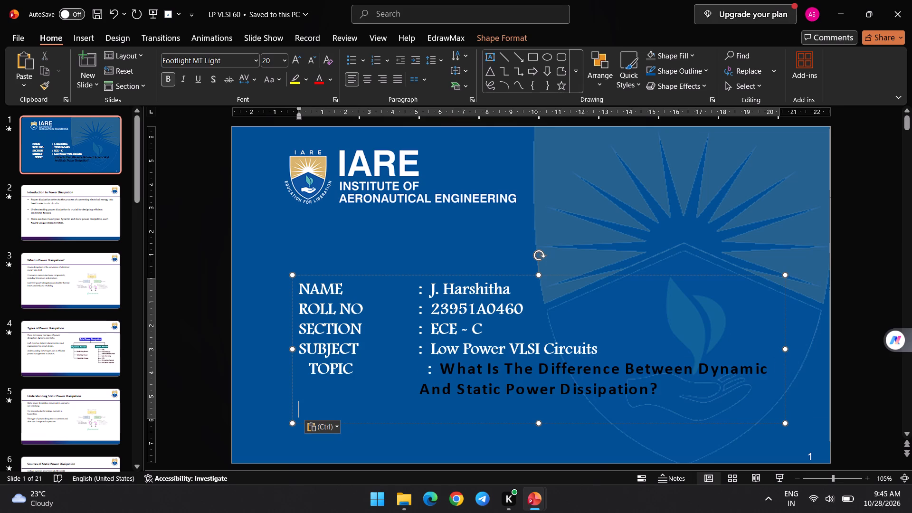
# Format the pasted topic text on the LP VLSI 60 title slide in Footlight MT Light with a white font colour.
pyautogui.moveTo(445, 367); pyautogui.dragTo(623, 396)
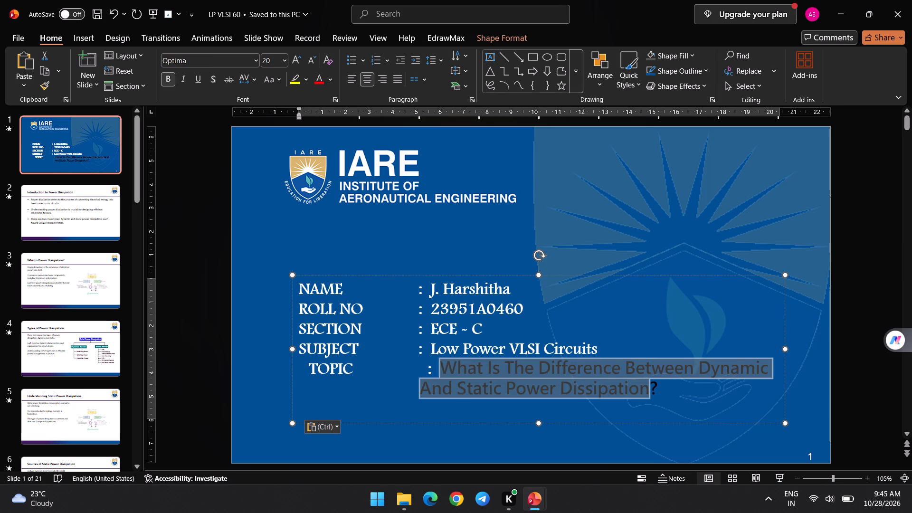
pyautogui.moveTo(623, 396); pyautogui.dragTo(655, 392)
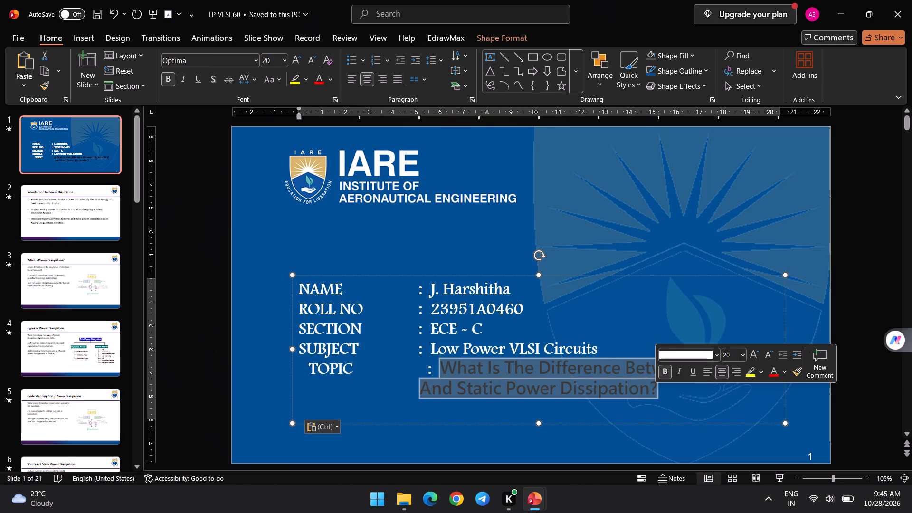
pyautogui.click(679, 351)
pyautogui.write('FOO')
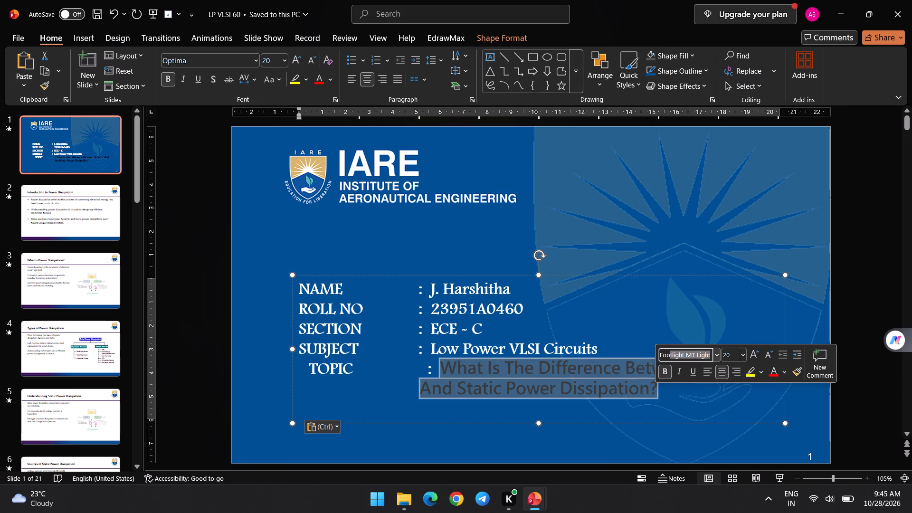
pyautogui.press('Right')
pyautogui.press('Return')
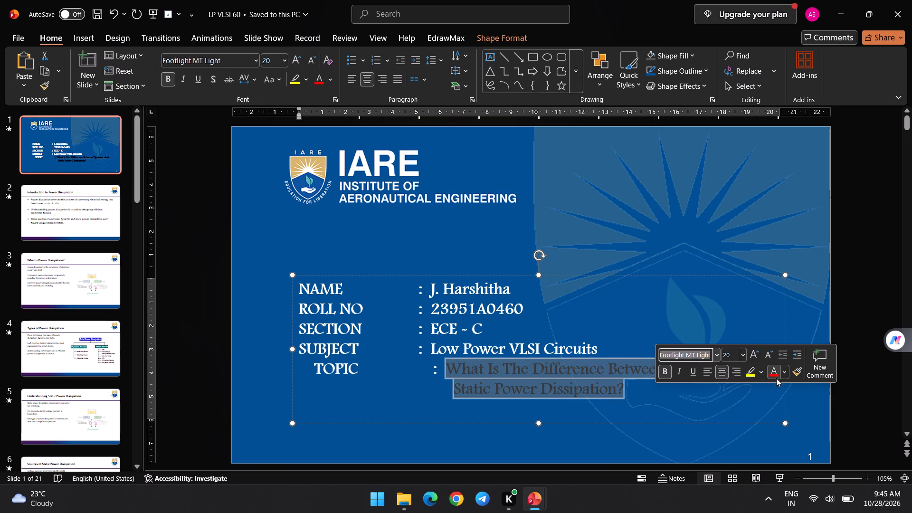
pyautogui.click(786, 374)
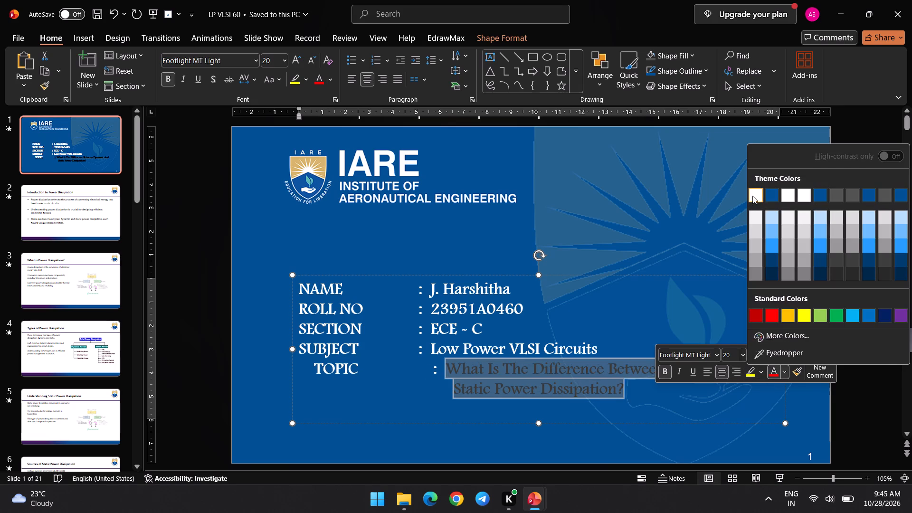
pyautogui.click(752, 196)
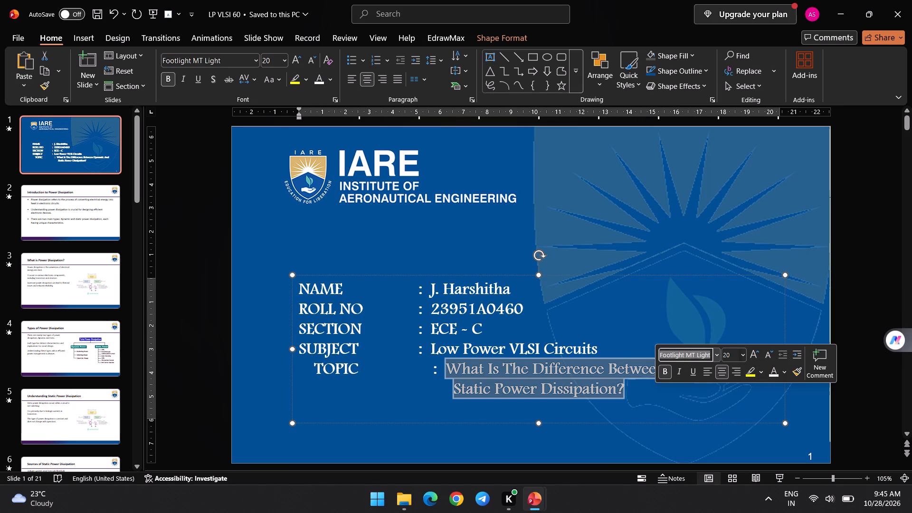
# Left-align the TOPIC line with the lines above it, then save and close the LP VLSI 60 presentation.
pyautogui.click(313, 367)
pyautogui.press('BackSpace')
pyautogui.press('Return')
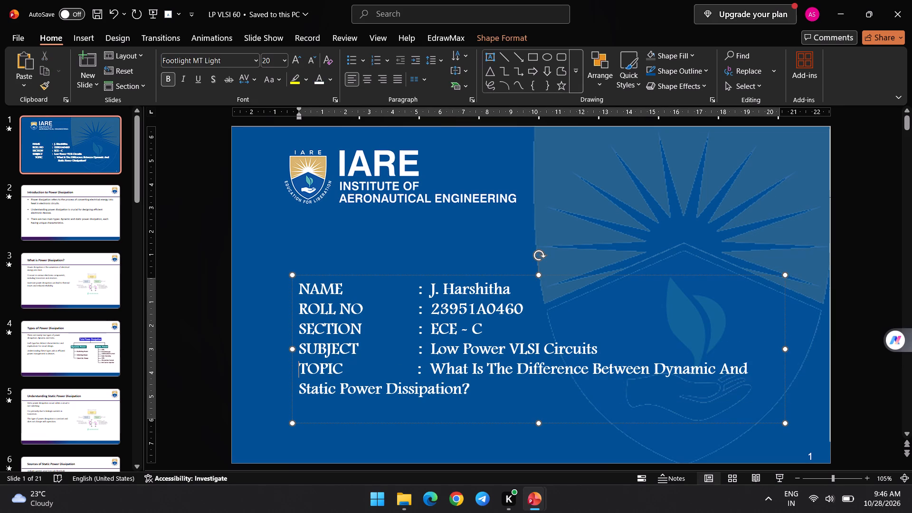
pyautogui.hotkey('ctrl', 's')
pyautogui.scroll(-9, 69, 367)
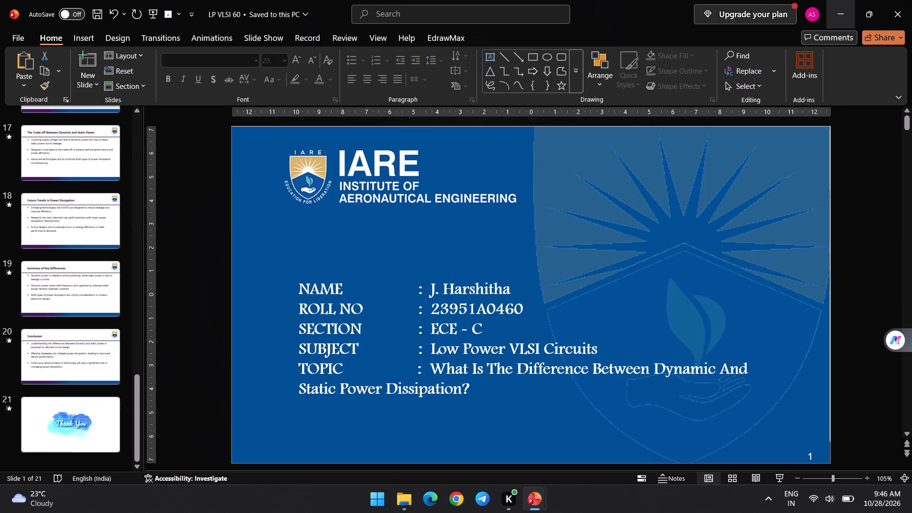
pyautogui.click(910, 0)
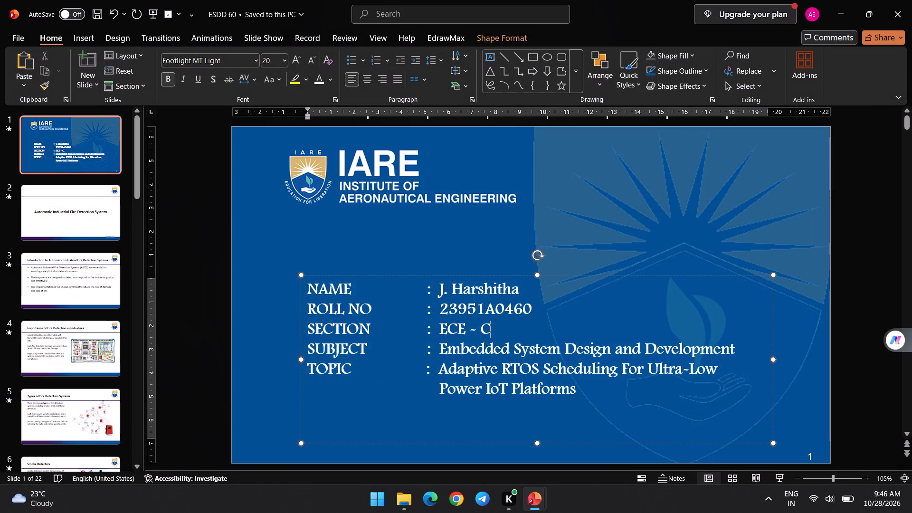
# Cut "Automatic Industrial Fire Detection System" from slide 2 of ESDD 60 and paste it over the old topic on the title slide.
pyautogui.click(78, 232)
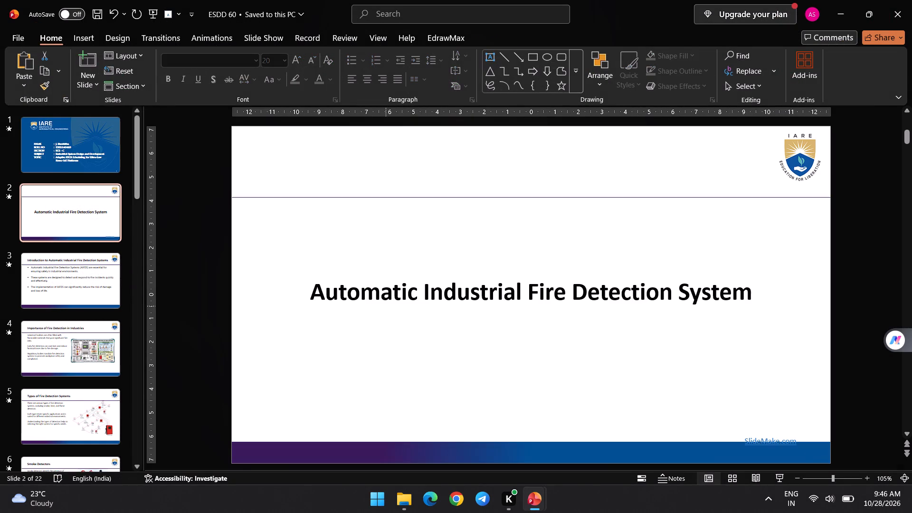
pyautogui.click(392, 296)
pyautogui.hotkey('ctrl', 'a')
pyautogui.hotkey('ctrl', 'x')
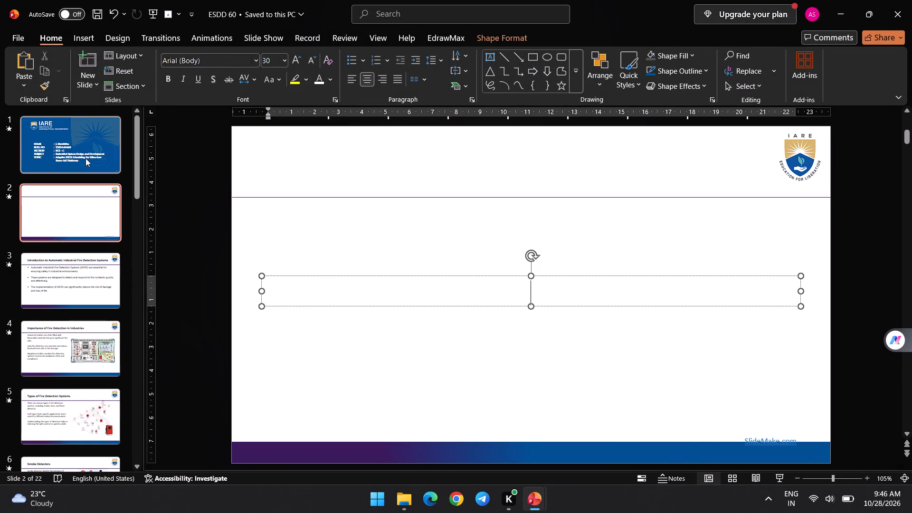
pyautogui.click(85, 158)
pyautogui.moveTo(443, 372); pyautogui.dragTo(544, 386)
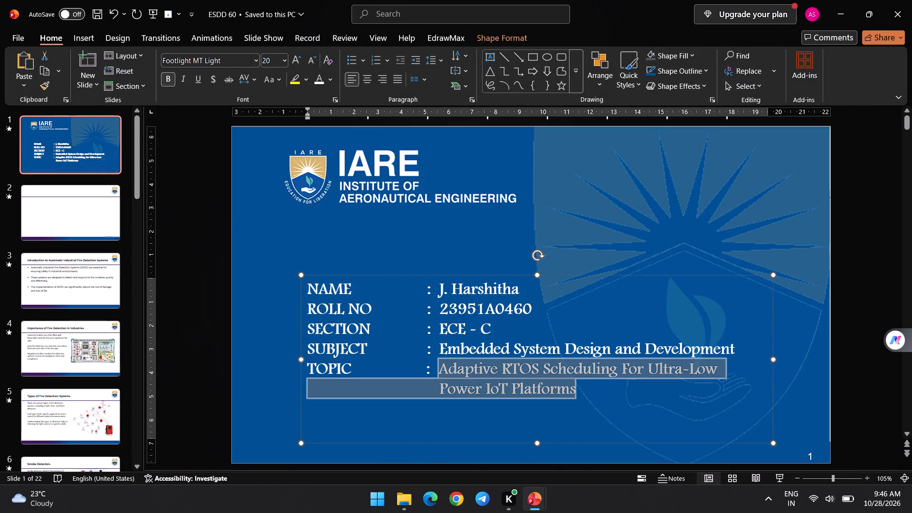
pyautogui.moveTo(544, 386); pyautogui.dragTo(569, 393)
pyautogui.hotkey('ctrl', 'v')
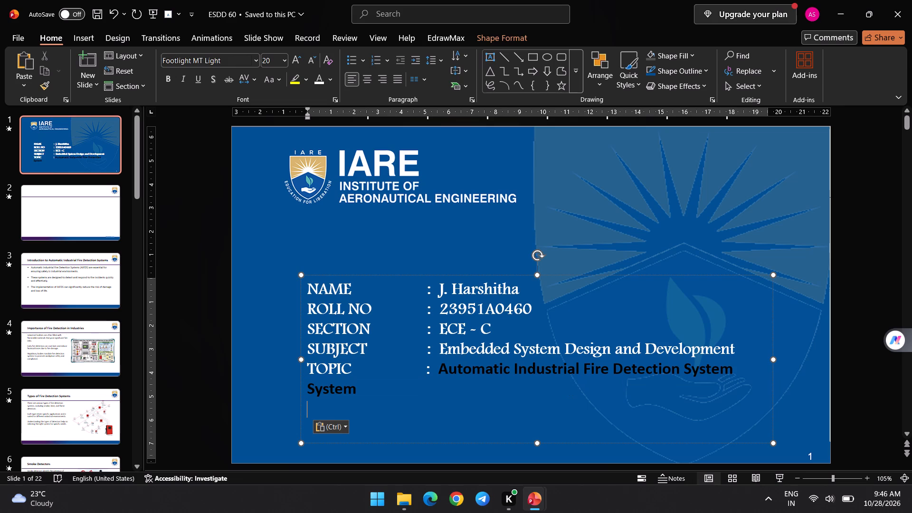
# Set the font of the pasted topic text on the ESDD 60 title slide to Footlight MT Light.
pyautogui.moveTo(440, 369); pyautogui.dragTo(461, 396)
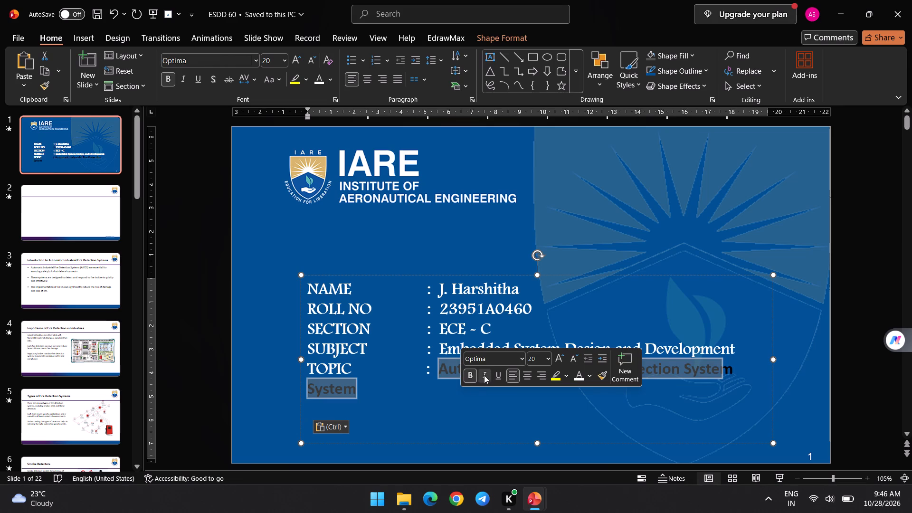
pyautogui.click(492, 361)
pyautogui.write('FOO')
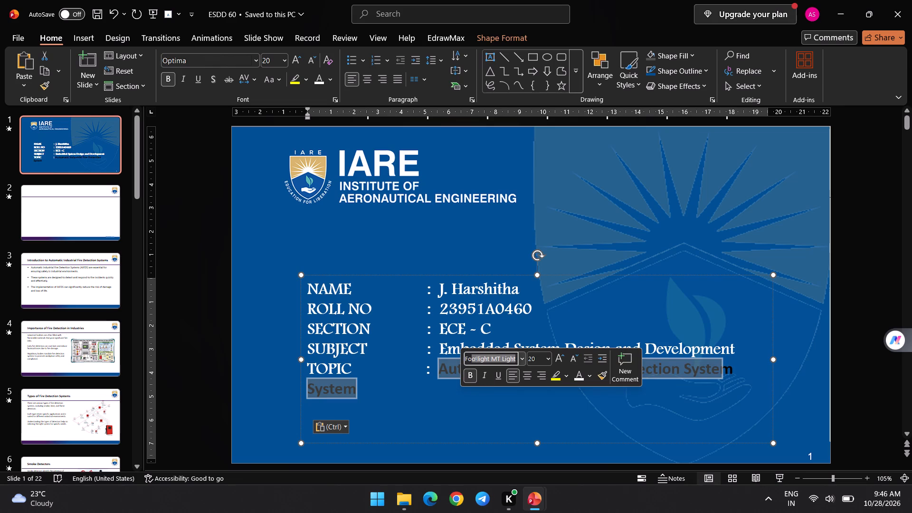
pyautogui.press('Right')
pyautogui.press('Return')
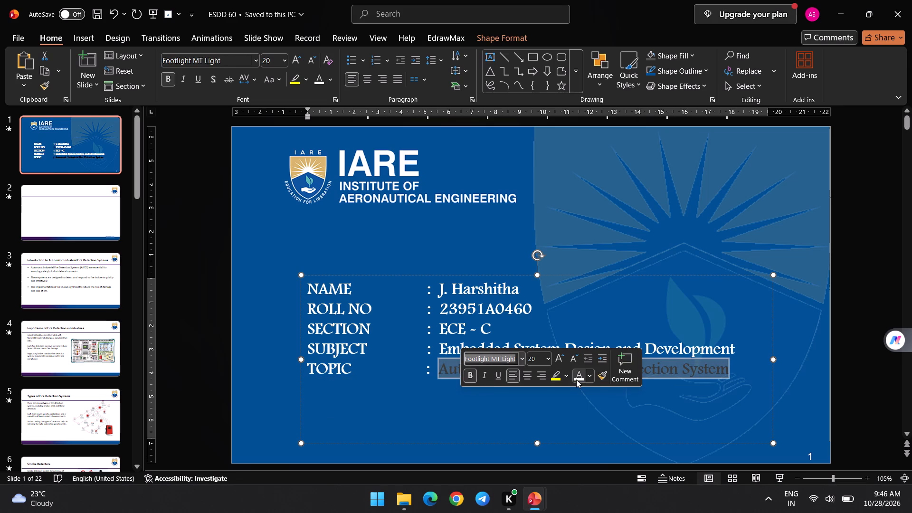
# Set the font colour of the pasted topic text on the ESDD 60 title slide to white.
pyautogui.click(576, 380)
# Delete the emptied slide 2 from ESDD 60, then save and close the presentation.
pyautogui.click(87, 227)
pyautogui.press('Delete')
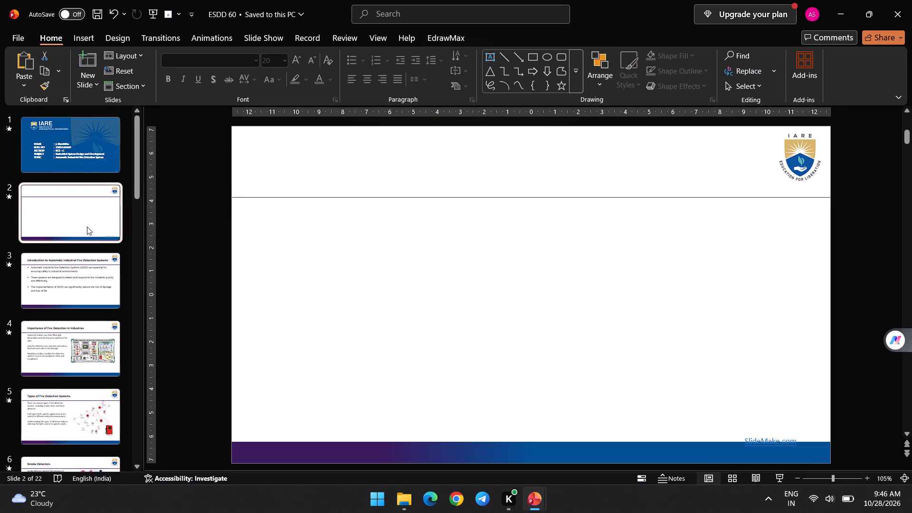
pyautogui.scroll(-9, 87, 227)
pyautogui.scroll(4, 87, 227)
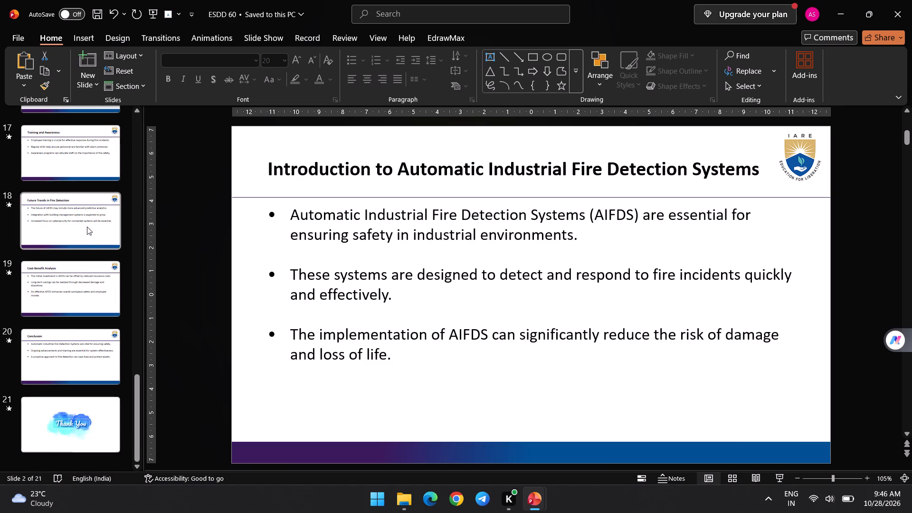
pyautogui.scroll(6, 87, 227)
pyautogui.hotkey('ctrl', 's')
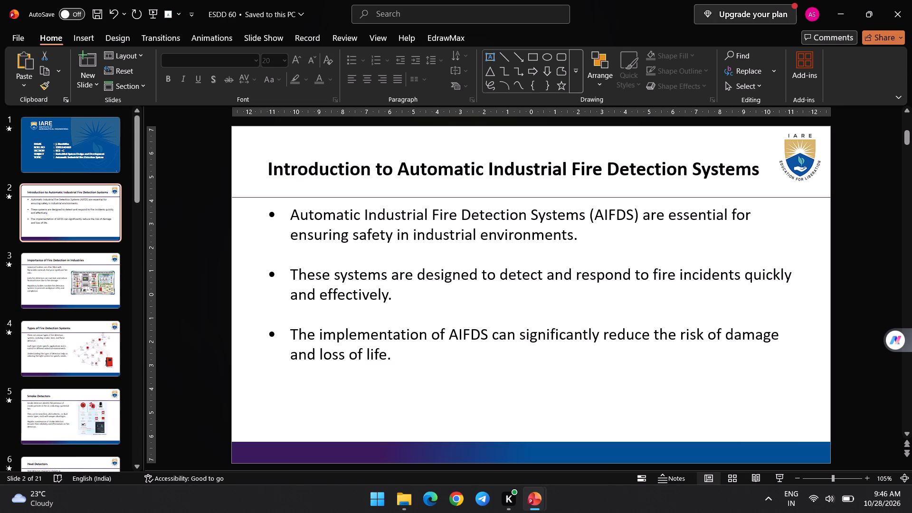
pyautogui.click(899, 12)
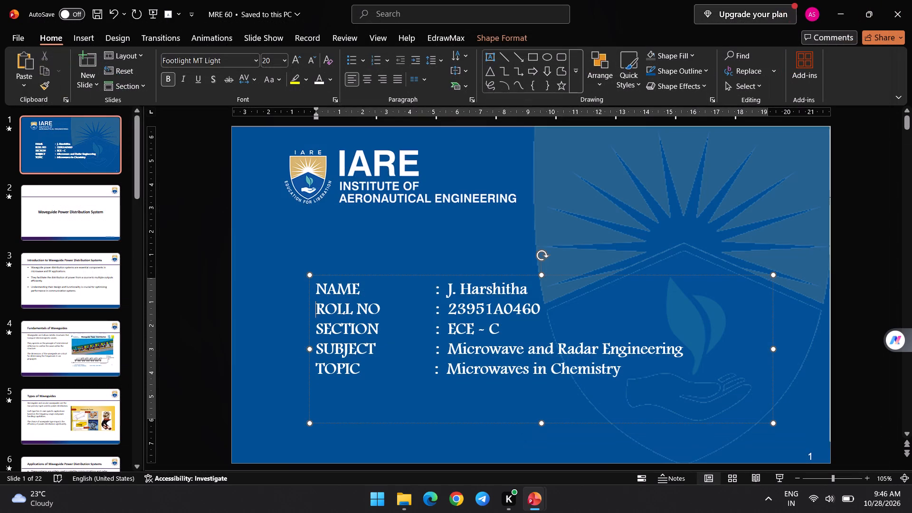
# Cut "Waveguide Power Distribution System" from slide 2 of MRE 60 and paste it over the old topic on the title slide.
pyautogui.click(95, 224)
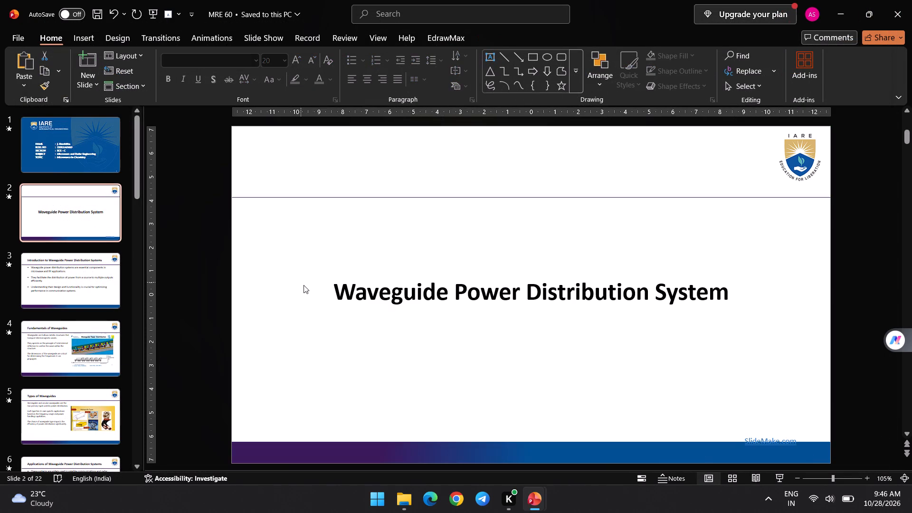
pyautogui.moveTo(336, 287); pyautogui.dragTo(745, 274)
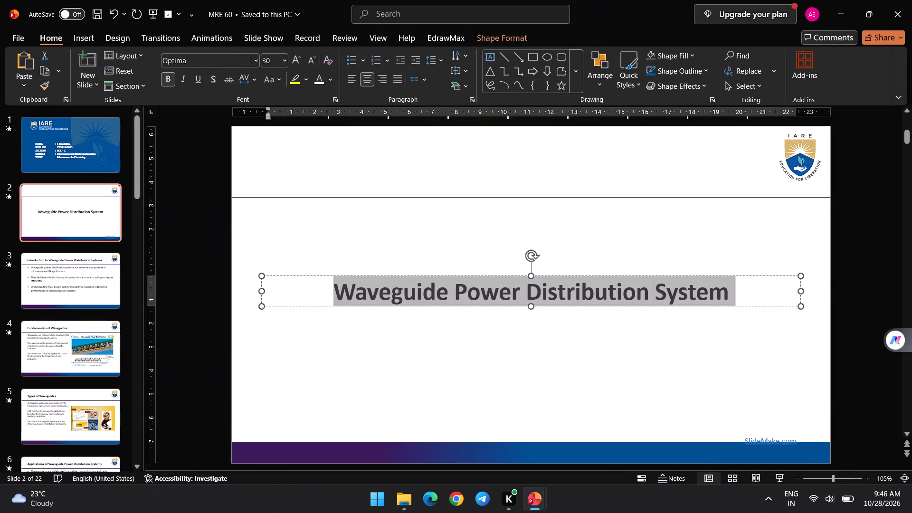
pyautogui.hotkey('ctrl', 'a')
pyautogui.hotkey('ctrl', 'x')
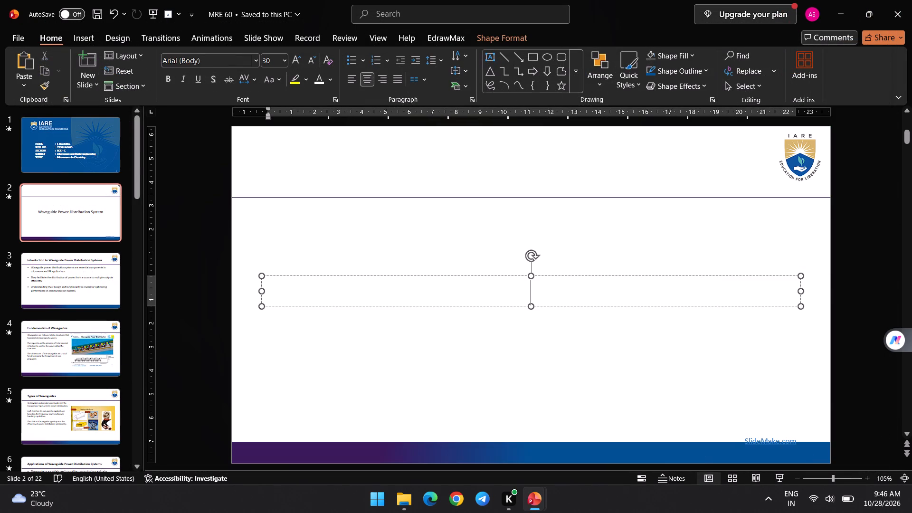
pyautogui.click(104, 162)
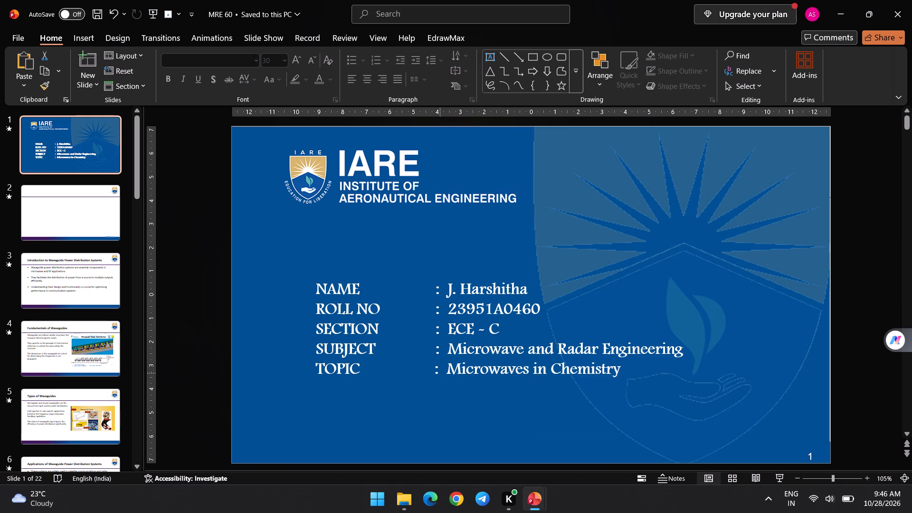
pyautogui.moveTo(450, 367); pyautogui.dragTo(606, 379)
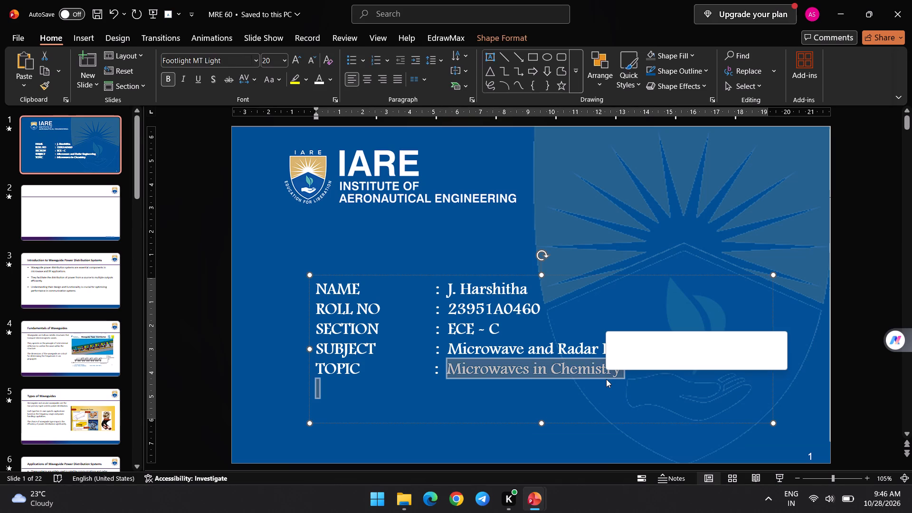
pyautogui.click(606, 379)
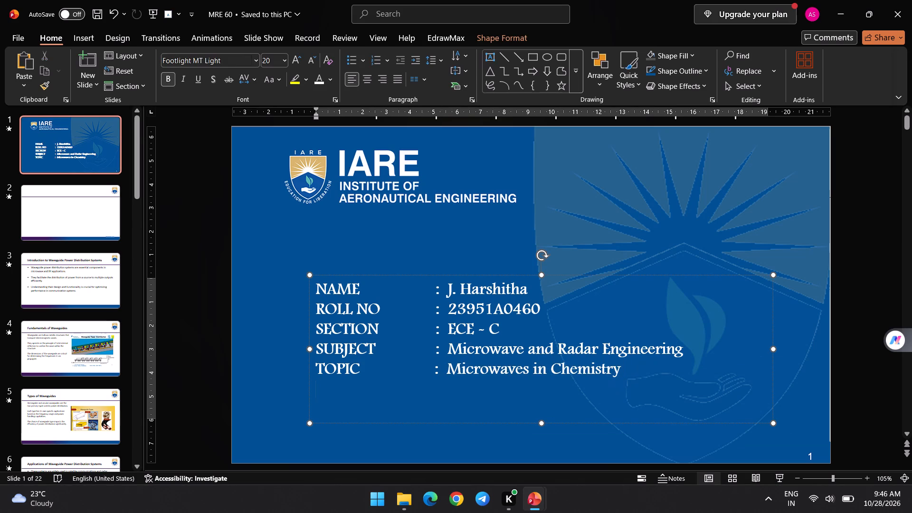
pyautogui.moveTo(449, 370); pyautogui.dragTo(612, 365)
pyautogui.hotkey('ctrl', 'v')
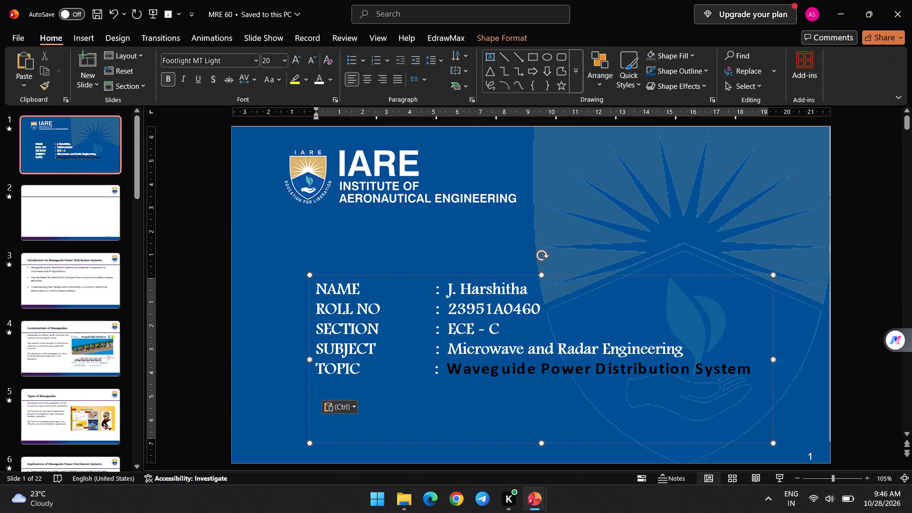
# Format the pasted topic text on the MRE 60 title slide in Footlight MT Light with a white font colour, and save.
pyautogui.moveTo(450, 370); pyautogui.dragTo(737, 370)
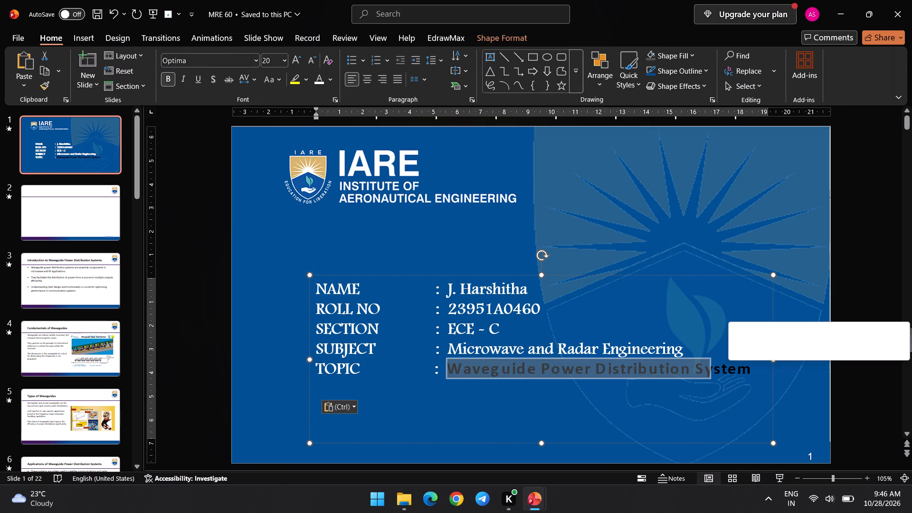
pyautogui.click(751, 332)
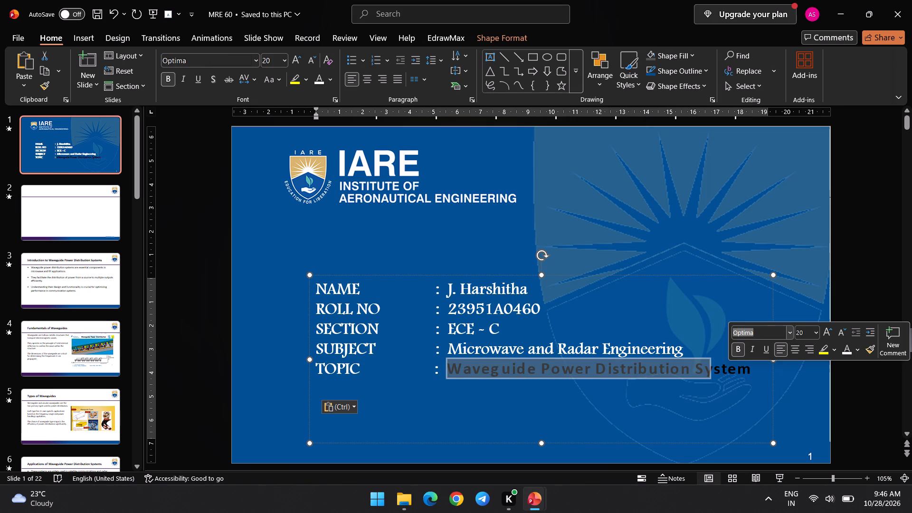
pyautogui.write('FOO')
pyautogui.press('Right')
pyautogui.press('Return')
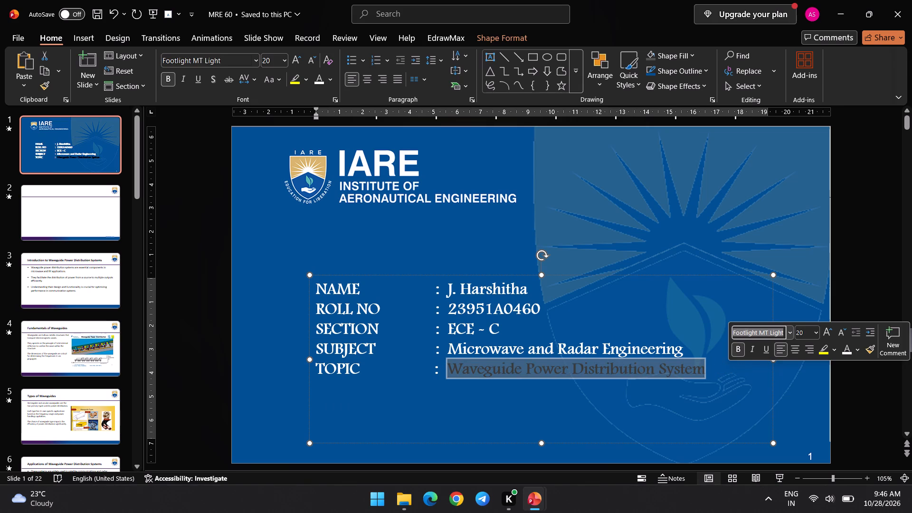
pyautogui.click(845, 353)
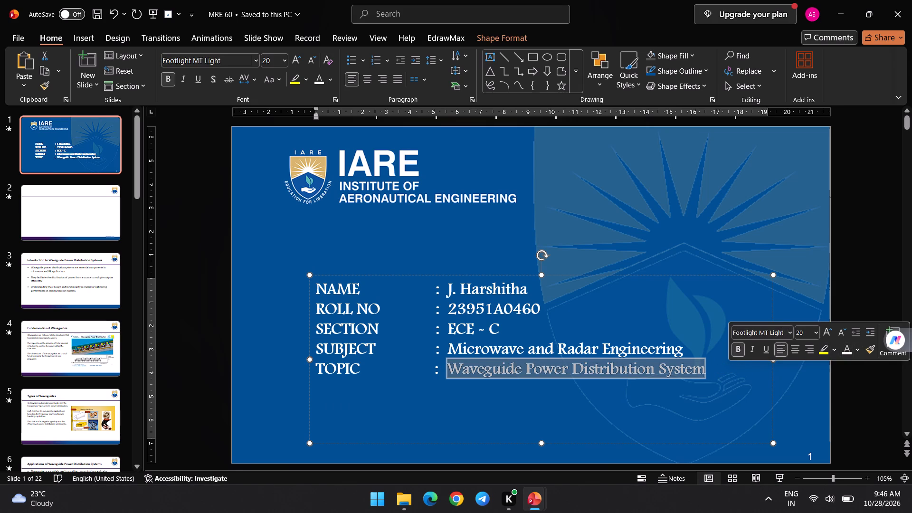
pyautogui.click(654, 209)
pyautogui.hotkey('ctrl', 's')
# Delete the emptied slide 2 from MRE 60, then save and close the presentation.
pyautogui.scroll(-4, 46, 282)
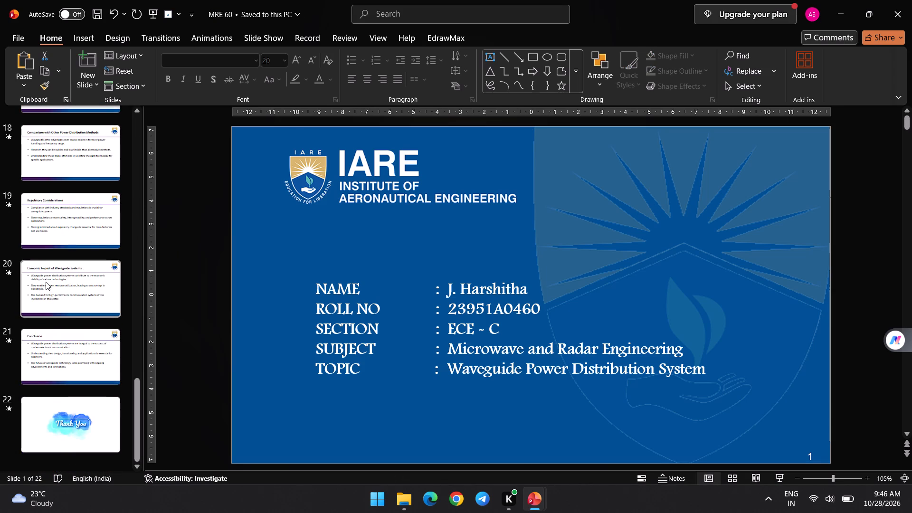
pyautogui.scroll(19, 46, 282)
pyautogui.click(79, 222)
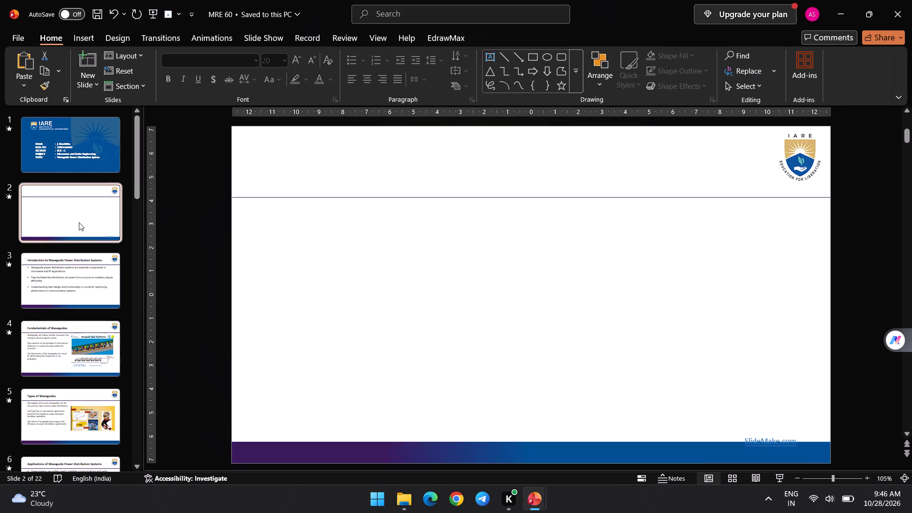
pyautogui.press('Delete')
pyautogui.hotkey('ctrl', 's')
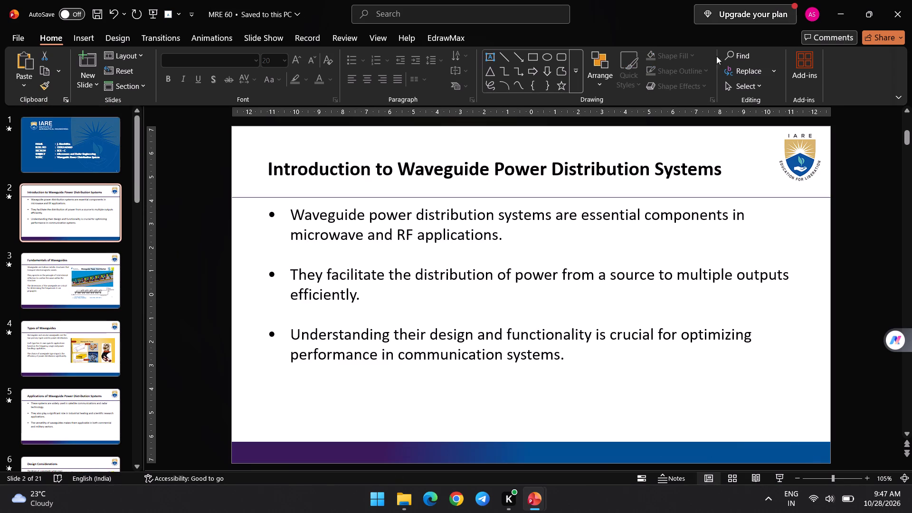
pyautogui.click(899, 19)
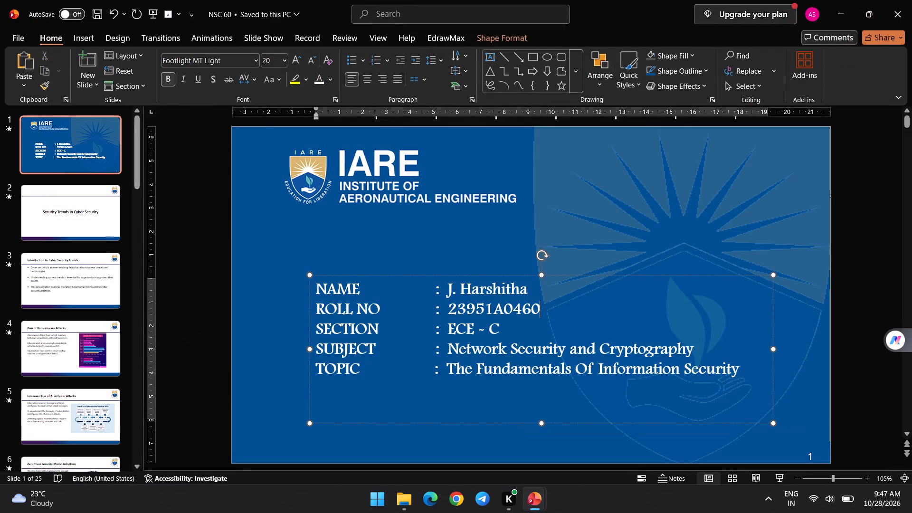
# Cut "Security Trends In Cyber Security" from slide 2 of NSC 60 and delete the emptied slide.
pyautogui.click(59, 220)
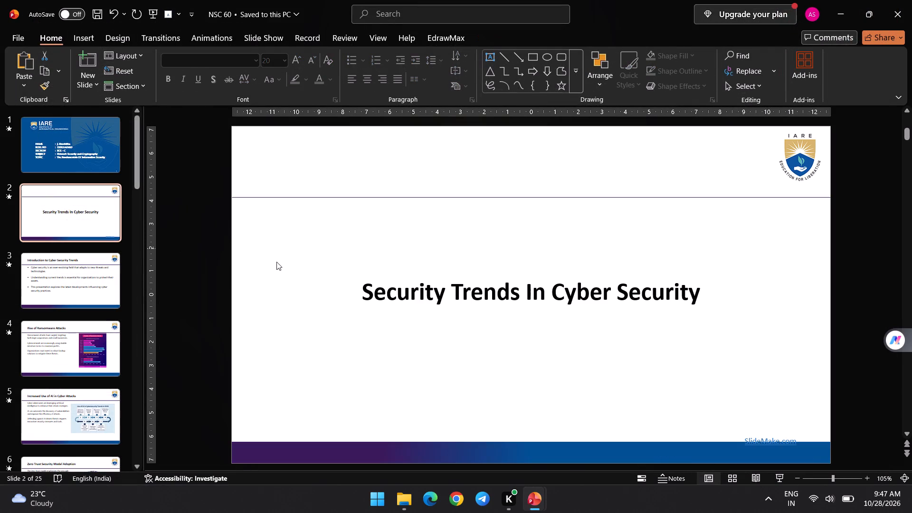
pyautogui.moveTo(366, 293); pyautogui.dragTo(726, 271)
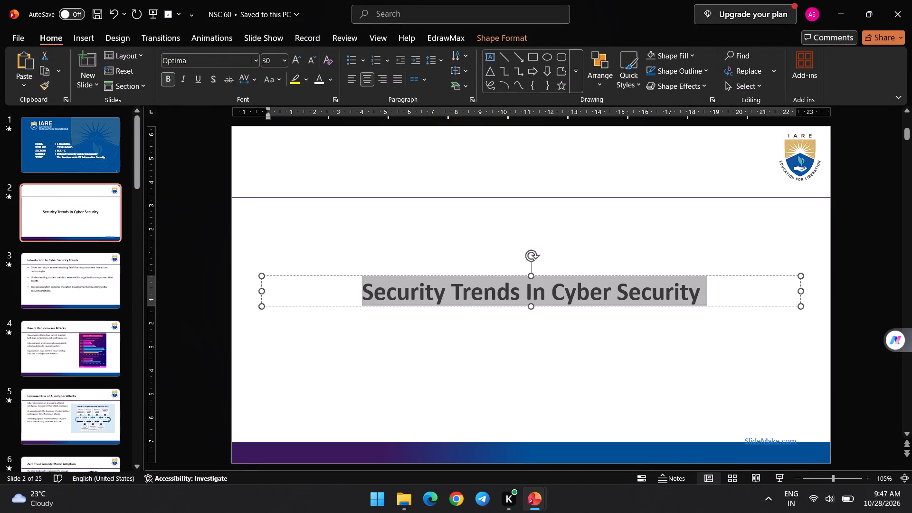
pyautogui.moveTo(726, 271); pyautogui.dragTo(741, 273)
pyautogui.hotkey('ctrl', 'x')
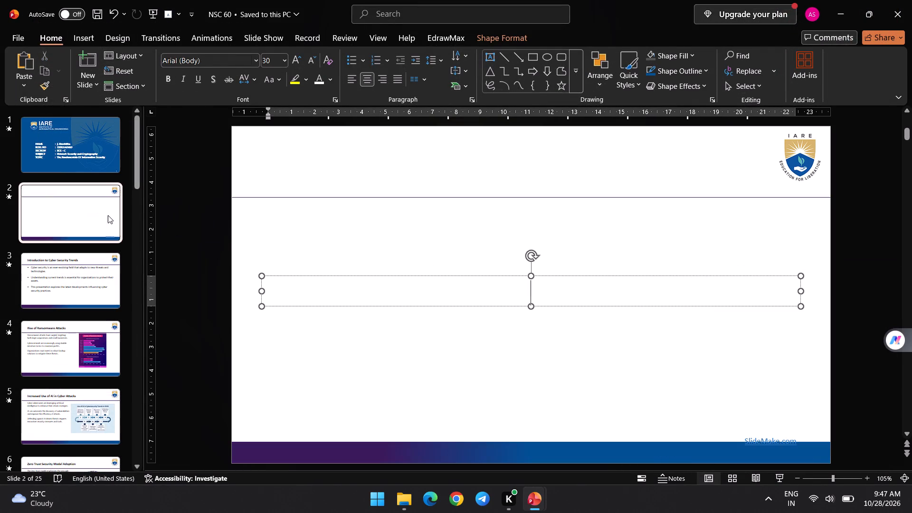
pyautogui.click(106, 215)
pyautogui.press('Delete')
# Paste the cut title over the old topic on the NSC 60 title slide.
pyautogui.press('Up')
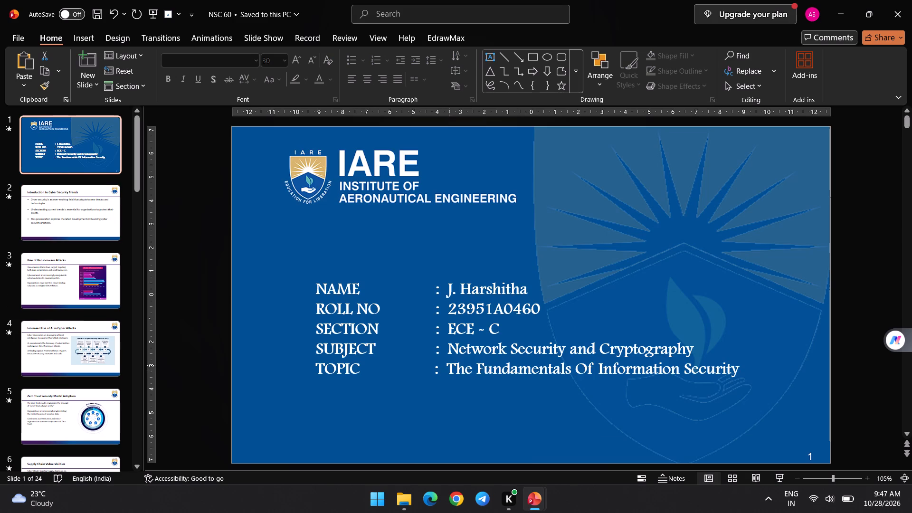
pyautogui.moveTo(449, 365); pyautogui.dragTo(699, 366)
pyautogui.hotkey('ctrl', 'v')
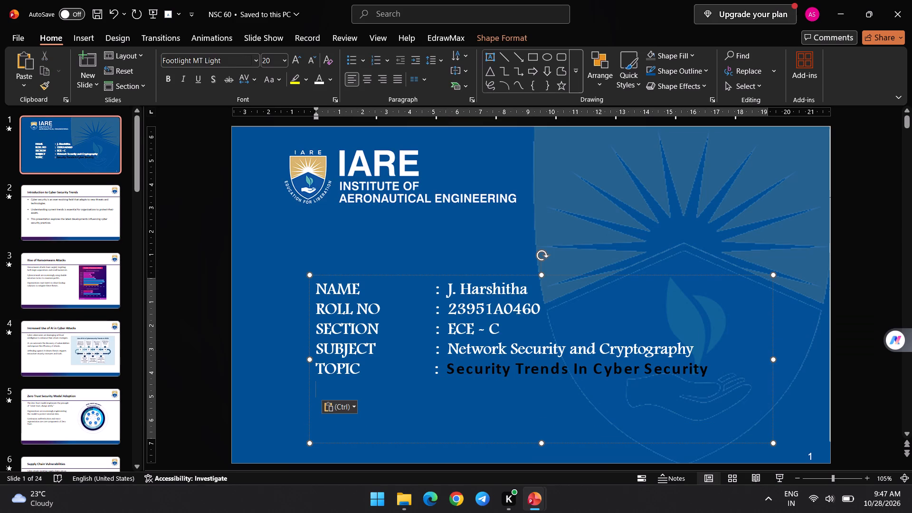
# Format the pasted topic text on the NSC 60 title slide in Footlight MT Light with a white font colour.
pyautogui.moveTo(450, 364); pyautogui.dragTo(690, 370)
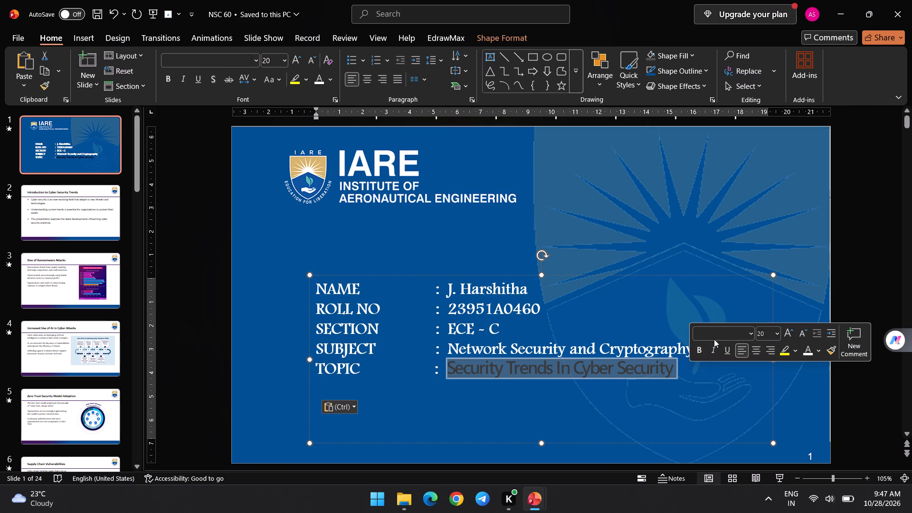
pyautogui.click(715, 332)
pyautogui.write('FOO')
pyautogui.press('Right')
pyautogui.press('Return')
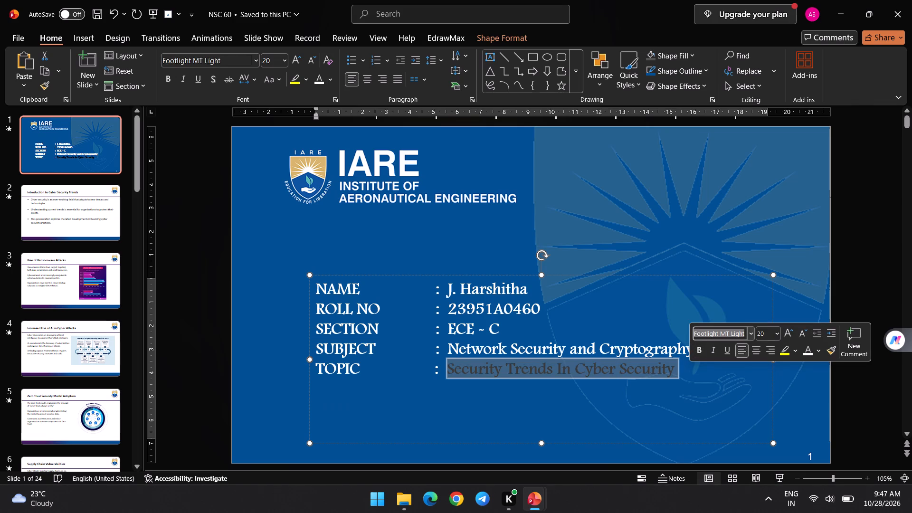
pyautogui.click(809, 350)
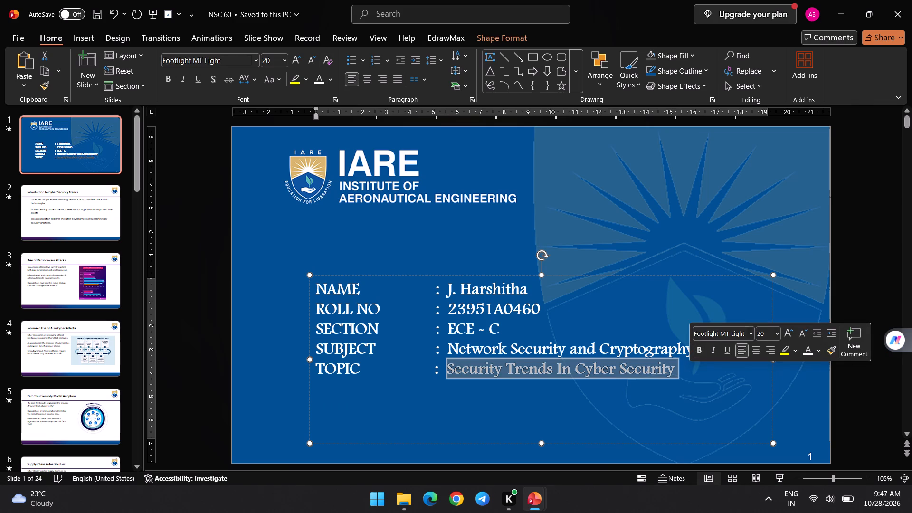
# Save and close the NSC 60 presentation.
pyautogui.click(718, 189)
pyautogui.hotkey('ctrl', 's')
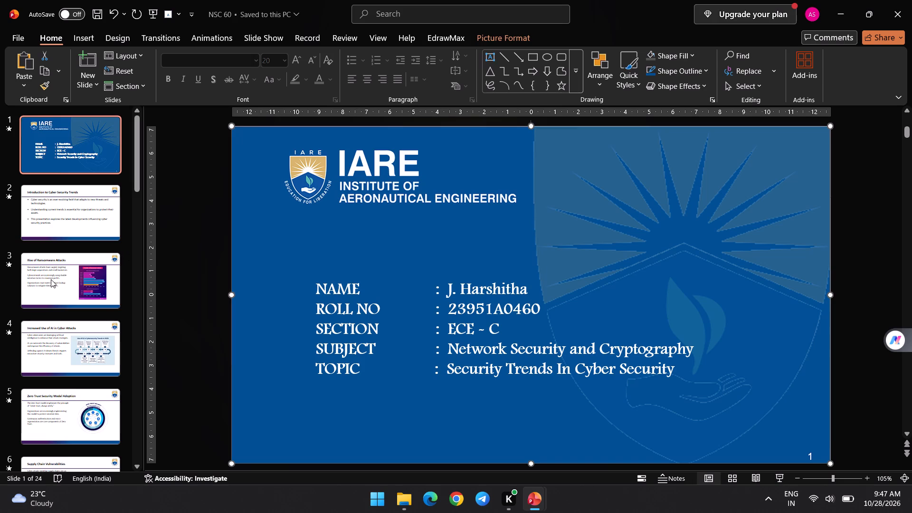
pyautogui.scroll(-7, 51, 279)
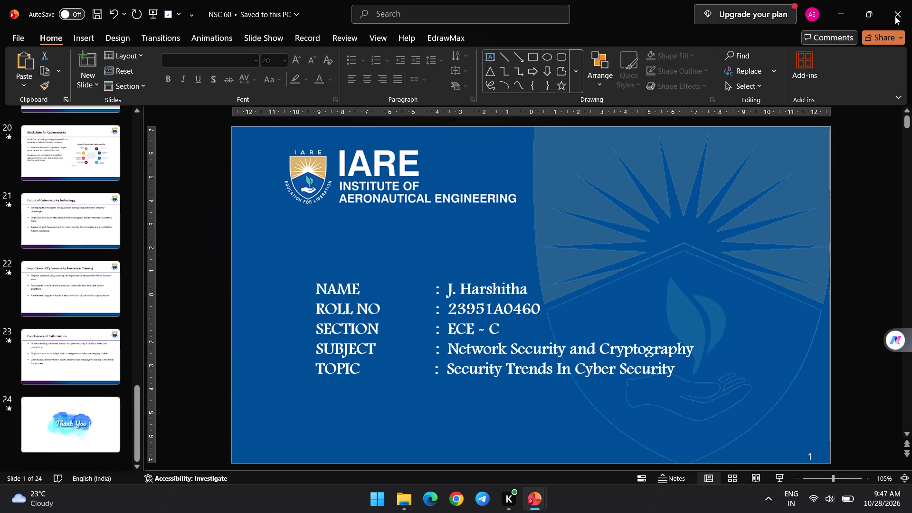
pyautogui.click(897, 15)
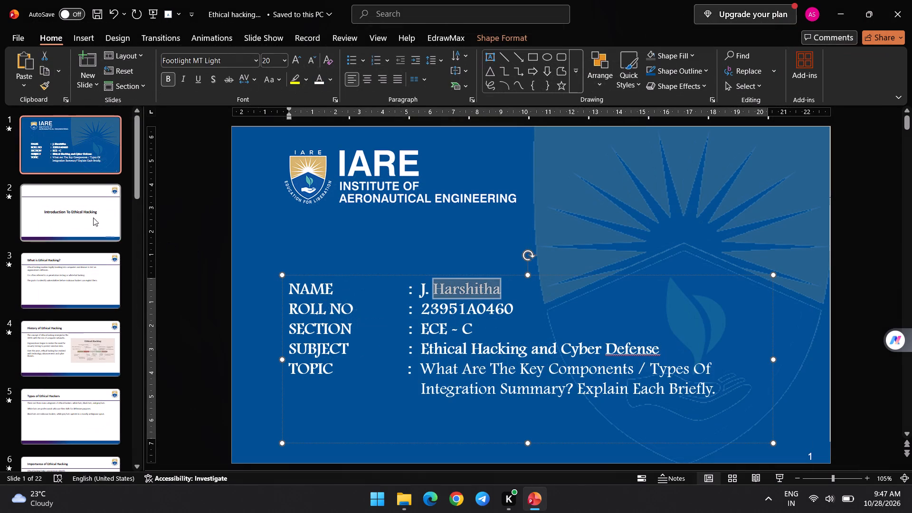
# Cut "Introduction To Ethical Hacking" from slide 2 of the Ethical hacking presentation and delete the emptied slide.
pyautogui.click(84, 213)
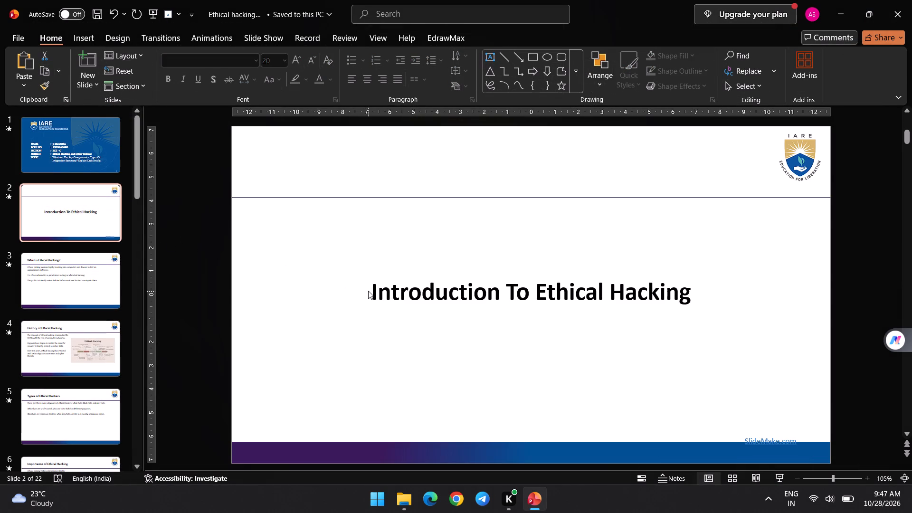
pyautogui.moveTo(373, 291); pyautogui.dragTo(806, 291)
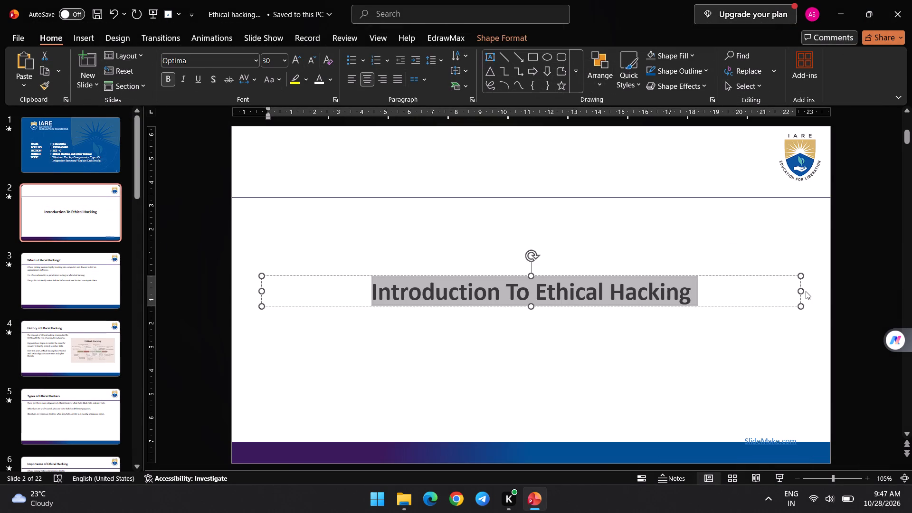
pyautogui.hotkey('ctrl', 'x')
pyautogui.click(51, 212)
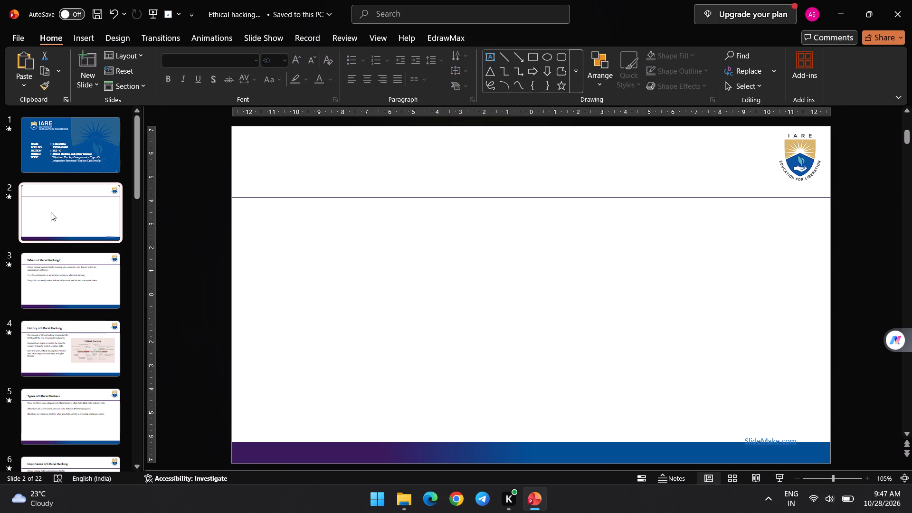
pyautogui.press('Delete')
# Replace the old topic on the Ethical hacking title slide with the cut text "Introduction To Ethical Hacking".
pyautogui.click(84, 126)
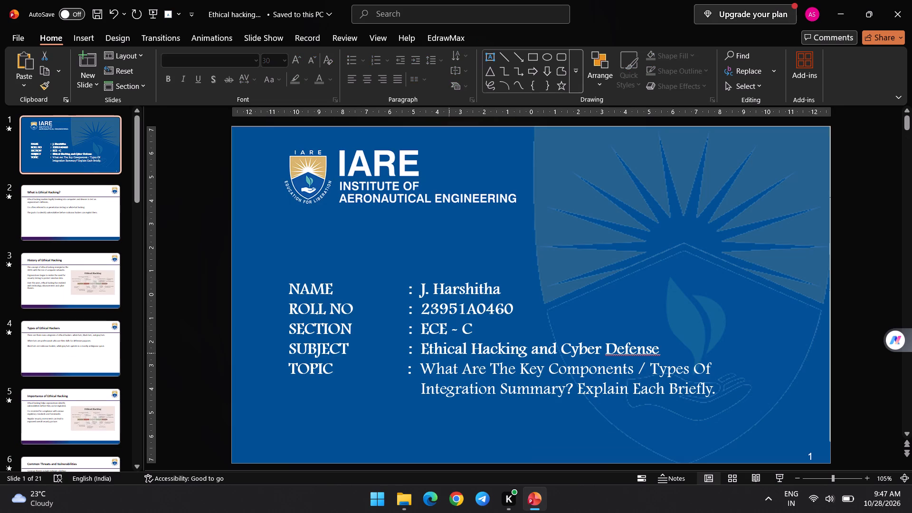
pyautogui.moveTo(422, 370); pyautogui.dragTo(738, 400)
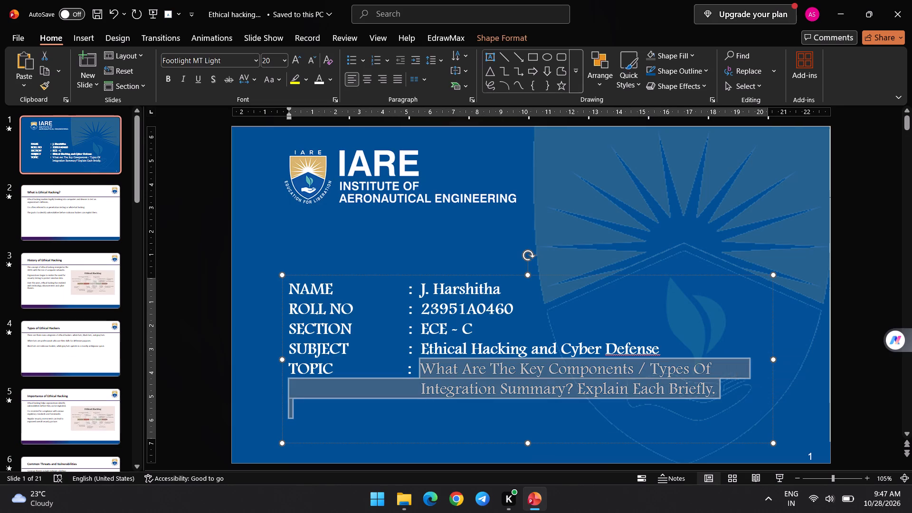
pyautogui.hotkey('ctrl', 'v')
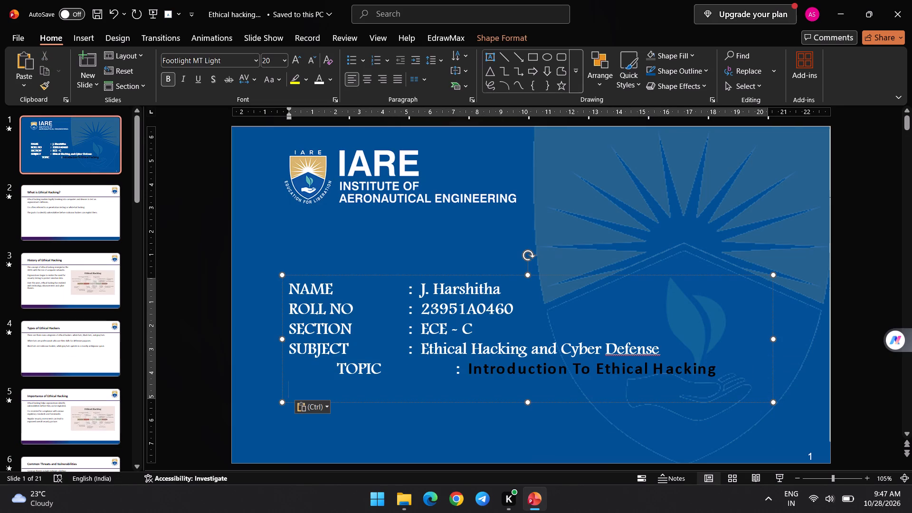
# Format the pasted topic text on the title slide in Footlight MT Light with a white font colour.
pyautogui.moveTo(487, 366); pyautogui.dragTo(708, 370)
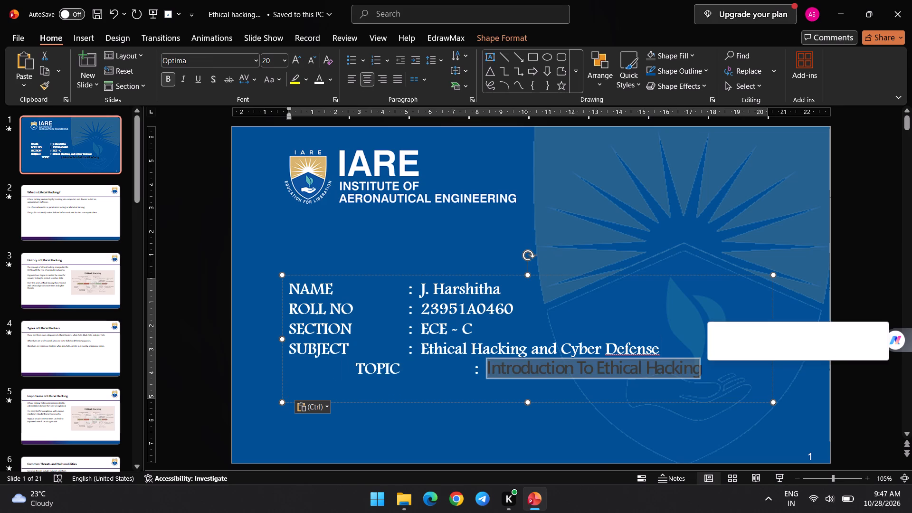
pyautogui.click(734, 334)
pyautogui.write('FOO')
pyautogui.press('Right')
pyautogui.press('Return')
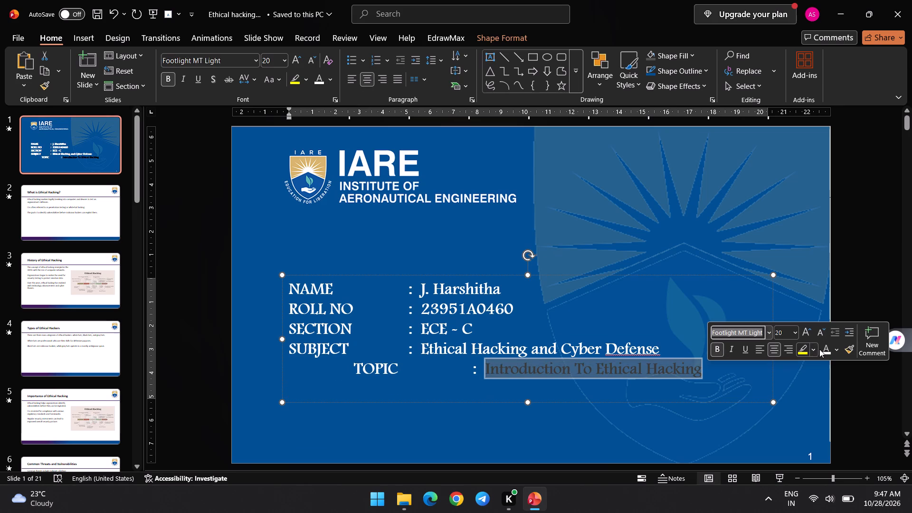
pyautogui.click(820, 349)
# Realign the TOPIC line so it starts flush left under the SUBJECT line on the title slide.
pyautogui.click(353, 369)
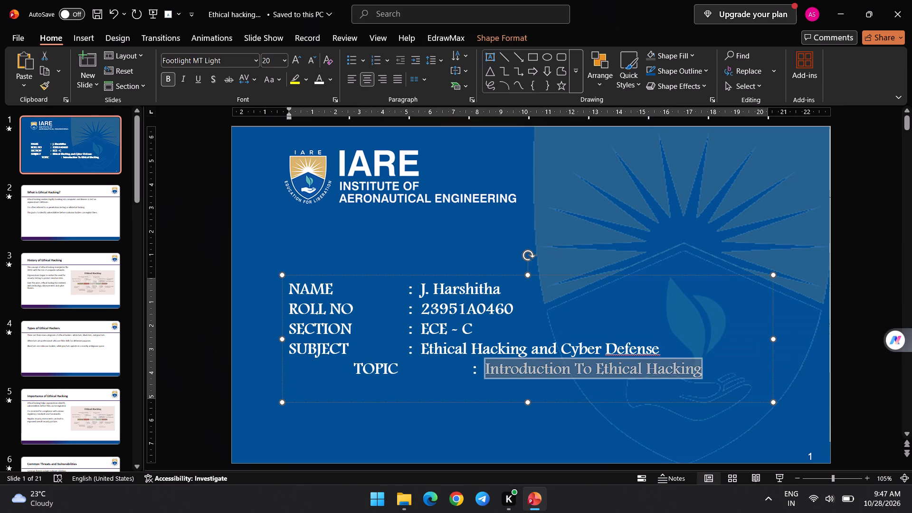
pyautogui.press('BackSpace')
pyautogui.press('Return')
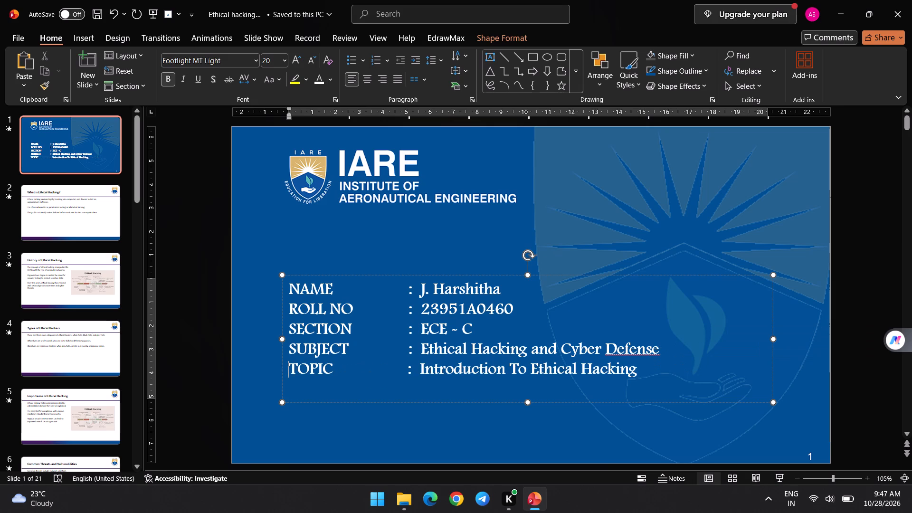
# Save and close the Ethical hacking 60 presentation.
pyautogui.hotkey('ctrl', 's')
pyautogui.scroll(-11, 74, 311)
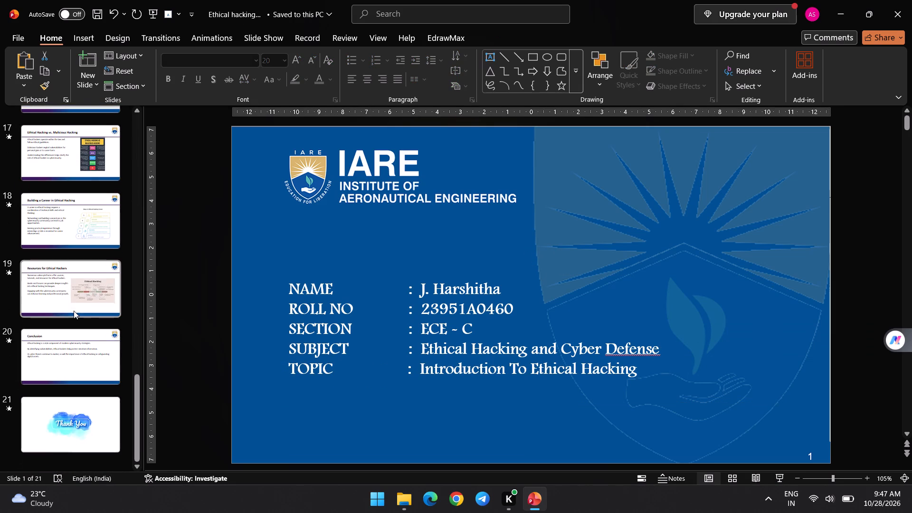
pyautogui.click(911, 6)
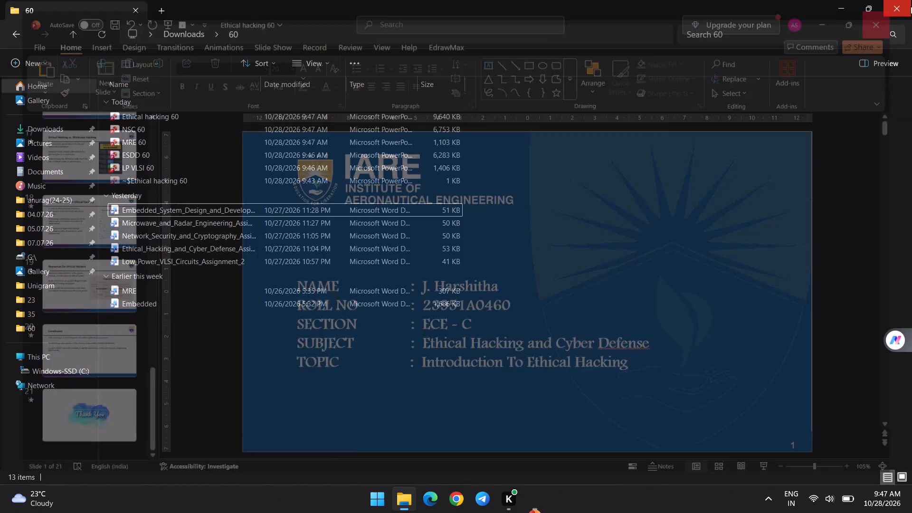
pyautogui.click(419, 392)
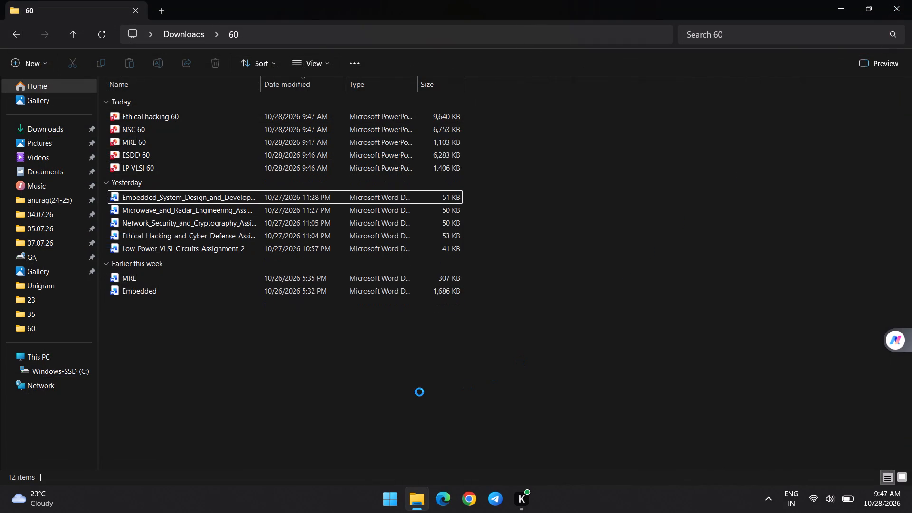